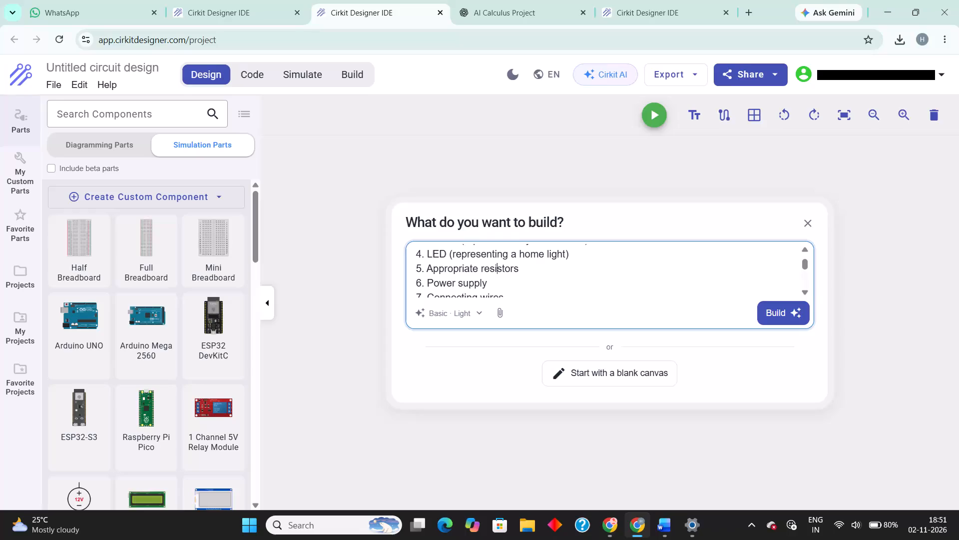
Delete the "5. Appropriate resistors" line from the components list in the project build prompt.
{"action": "key", "text": "Right"}
{"action": "key", "text": "Right"}
{"action": "key", "text": "Right"}
{"action": "key", "text": "Right"}
{"action": "key", "text": "Right"}
{"action": "key", "text": "ctrl+BackSpace"}
{"action": "key", "text": "ctrl+BackSpace"}
{"action": "key", "text": "ctrl+BackSpace"}
{"action": "key", "text": "ctrl+BackSpace"}
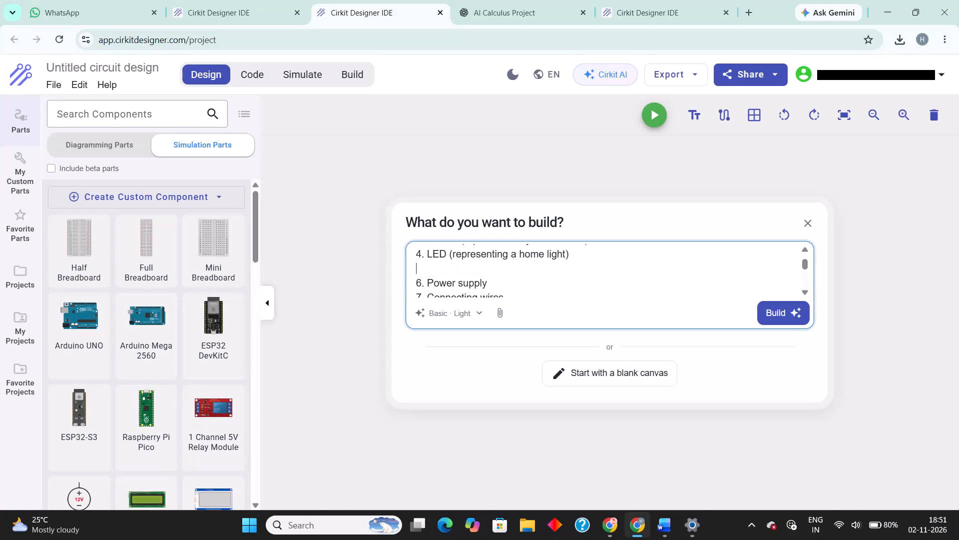
{"action": "key", "text": "ctrl+BackSpace"}
{"action": "scroll", "coordinate": [530, 279], "scroll_direction": "up", "scroll_amount": 1}
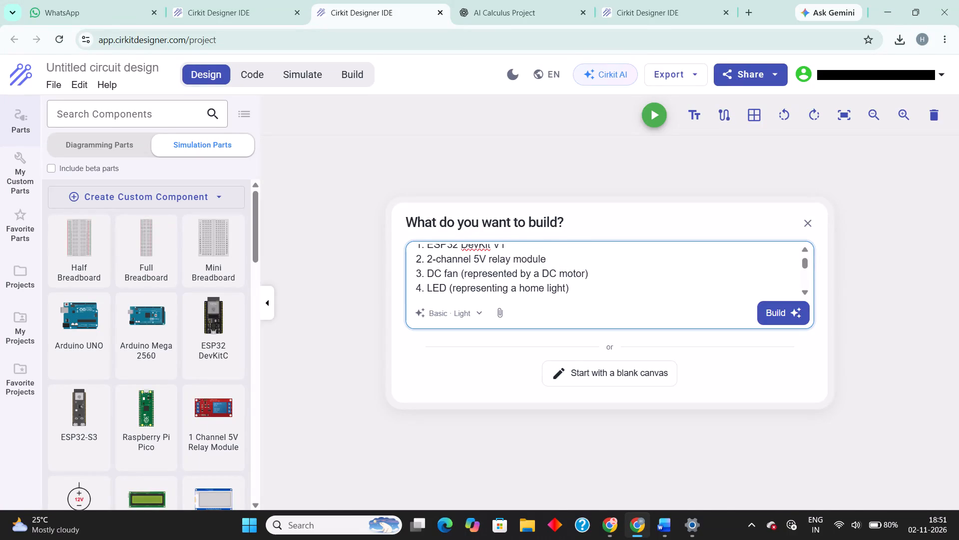
{"action": "scroll", "coordinate": [530, 279], "scroll_direction": "up", "scroll_amount": 2}
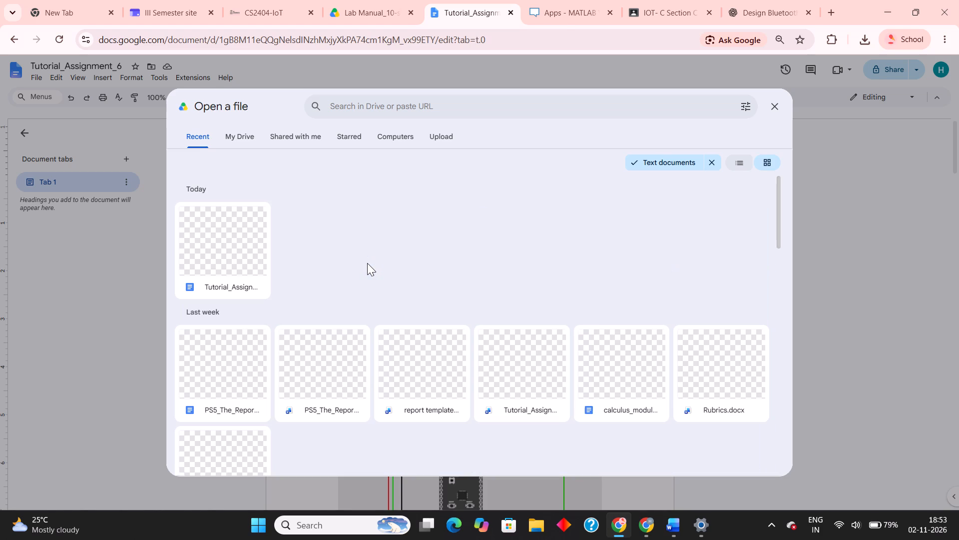
{"action": "scroll", "coordinate": [367, 263], "scroll_direction": "down", "scroll_amount": 2}
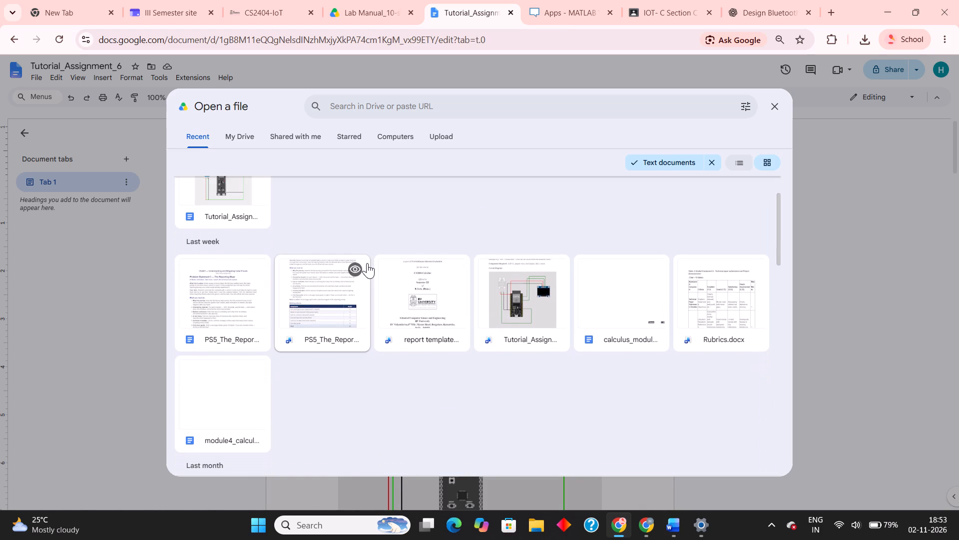
{"action": "scroll", "coordinate": [367, 263], "scroll_direction": "down", "scroll_amount": 2}
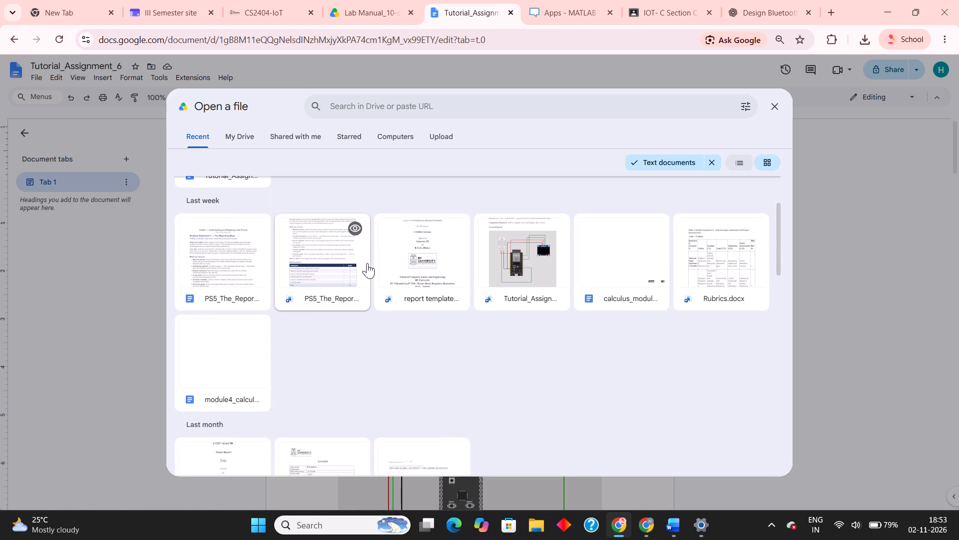
{"action": "scroll", "coordinate": [367, 263], "scroll_direction": "down", "scroll_amount": 2}
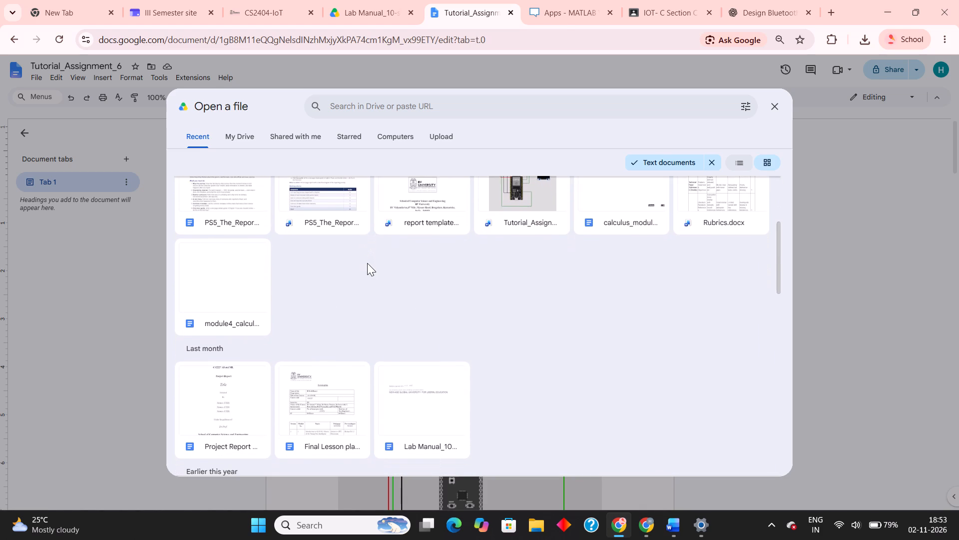
{"action": "scroll", "coordinate": [367, 263], "scroll_direction": "down", "scroll_amount": 2}
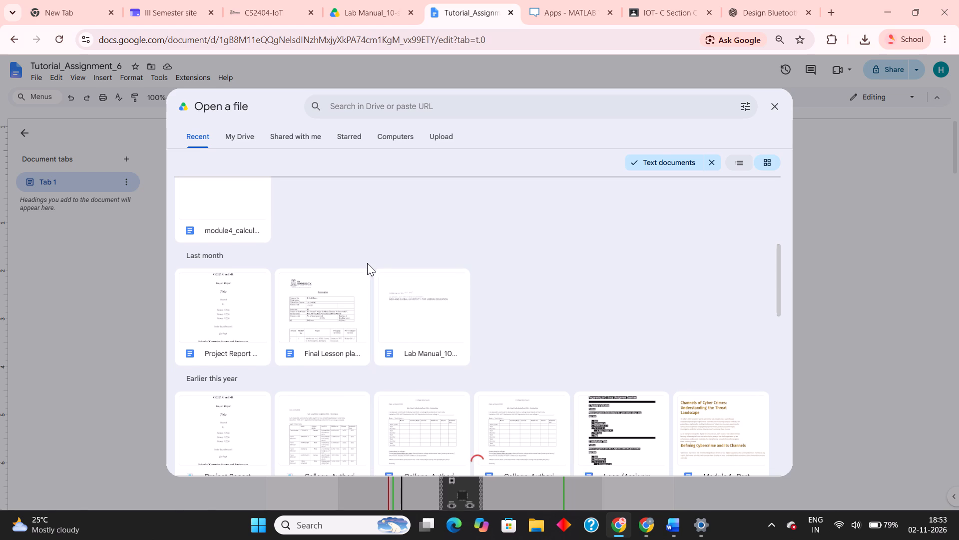
{"action": "scroll", "coordinate": [367, 263], "scroll_direction": "down", "scroll_amount": 3}
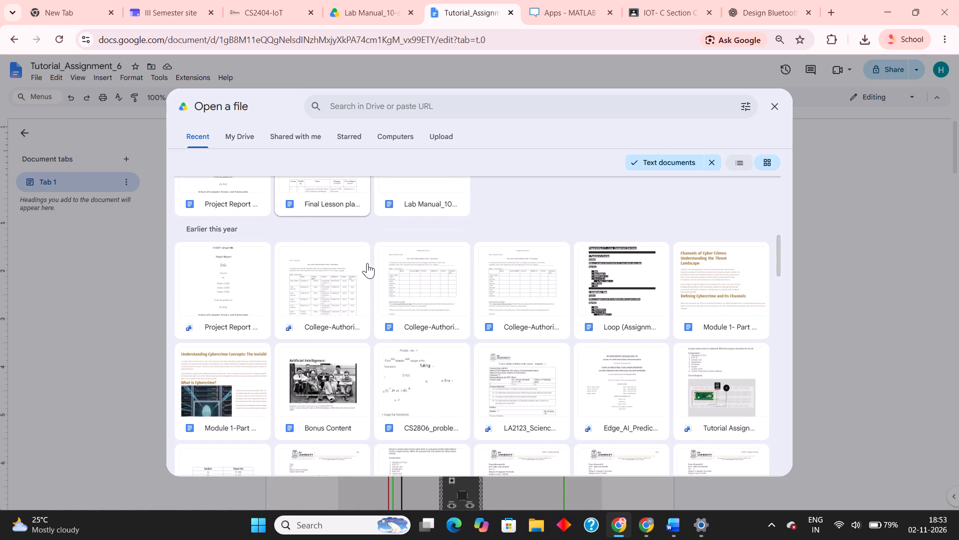
{"action": "scroll", "coordinate": [367, 263], "scroll_direction": "down", "scroll_amount": 3}
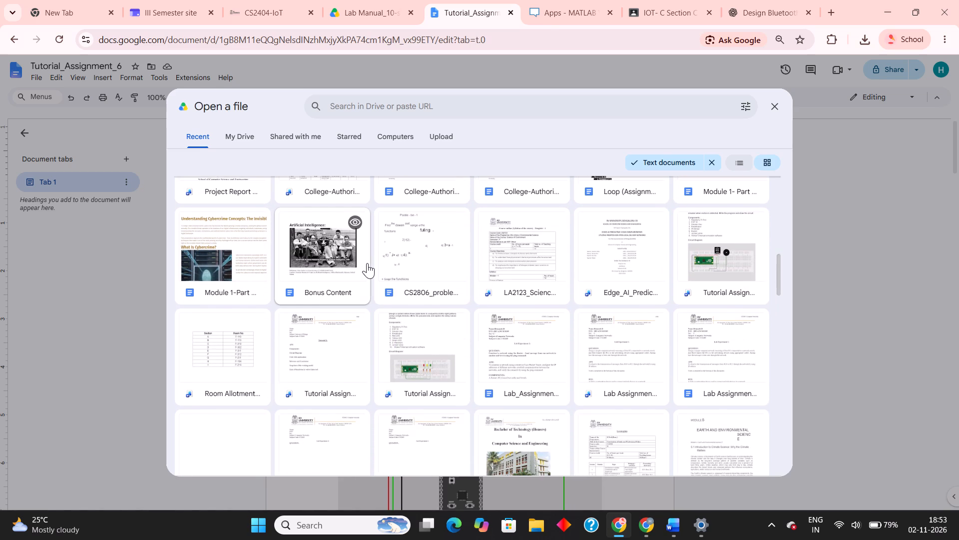
{"action": "scroll", "coordinate": [367, 263], "scroll_direction": "down", "scroll_amount": 4}
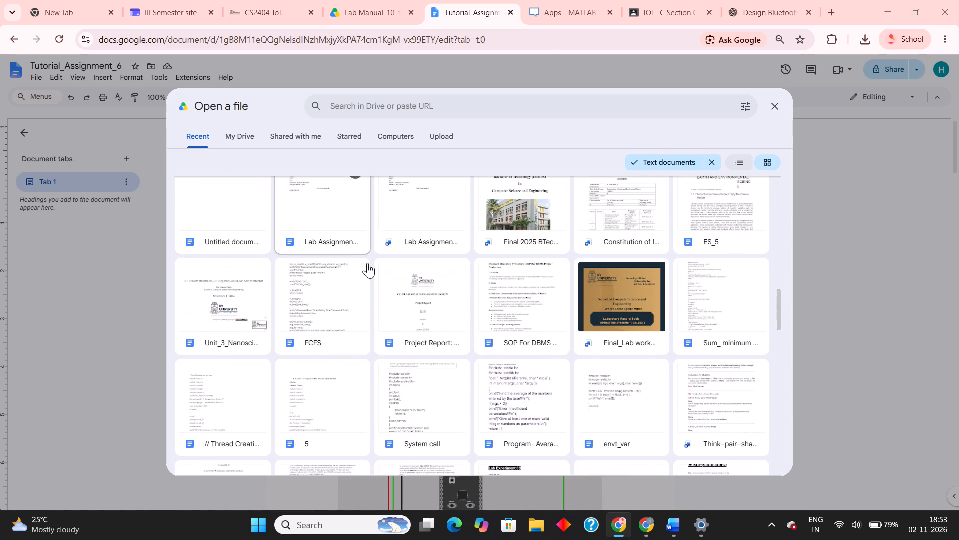
{"action": "scroll", "coordinate": [367, 263], "scroll_direction": "down", "scroll_amount": 2}
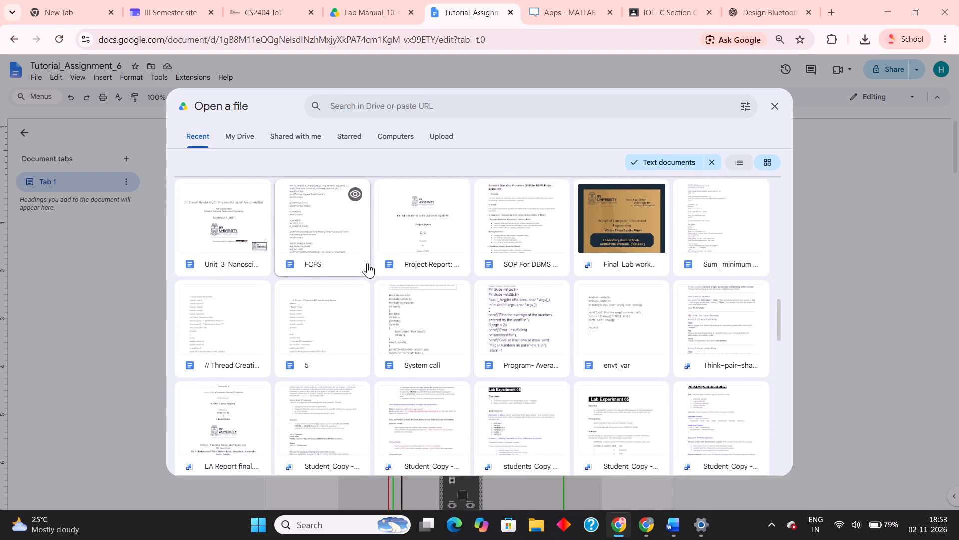
{"action": "scroll", "coordinate": [367, 263], "scroll_direction": "down", "scroll_amount": 3}
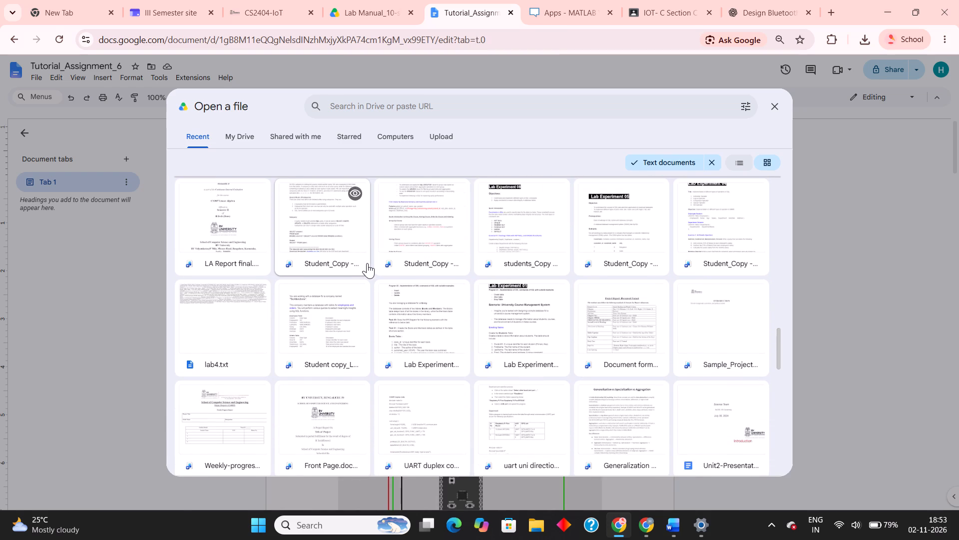
{"action": "scroll", "coordinate": [367, 263], "scroll_direction": "down", "scroll_amount": 2}
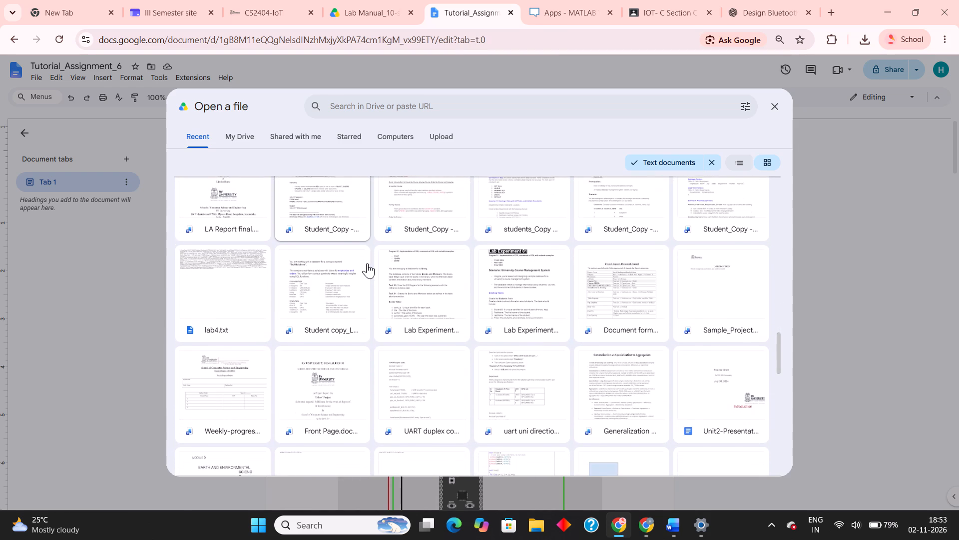
{"action": "scroll", "coordinate": [367, 263], "scroll_direction": "right", "scroll_amount": 1}
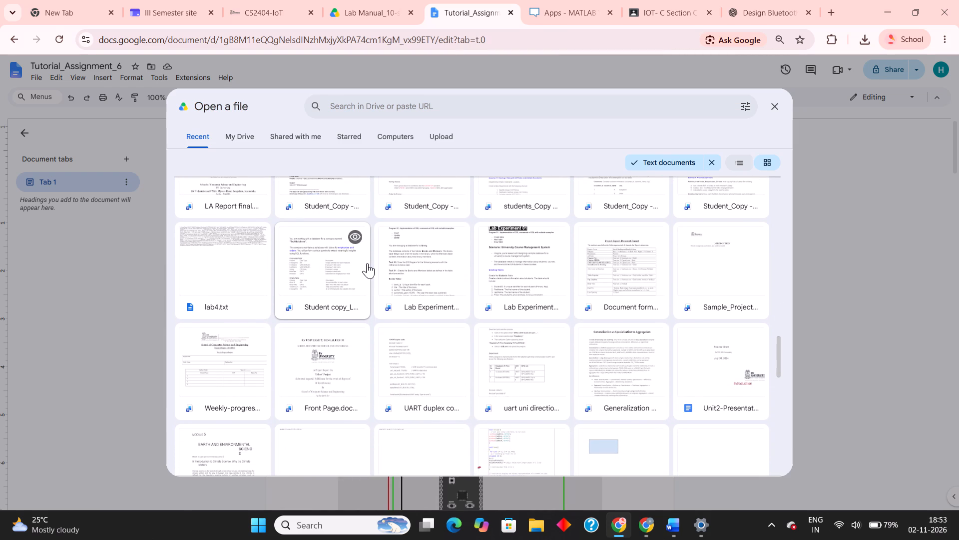
{"action": "scroll", "coordinate": [367, 263], "scroll_direction": "down", "scroll_amount": 4}
{"action": "scroll", "coordinate": [367, 263], "scroll_direction": "right", "scroll_amount": 1}
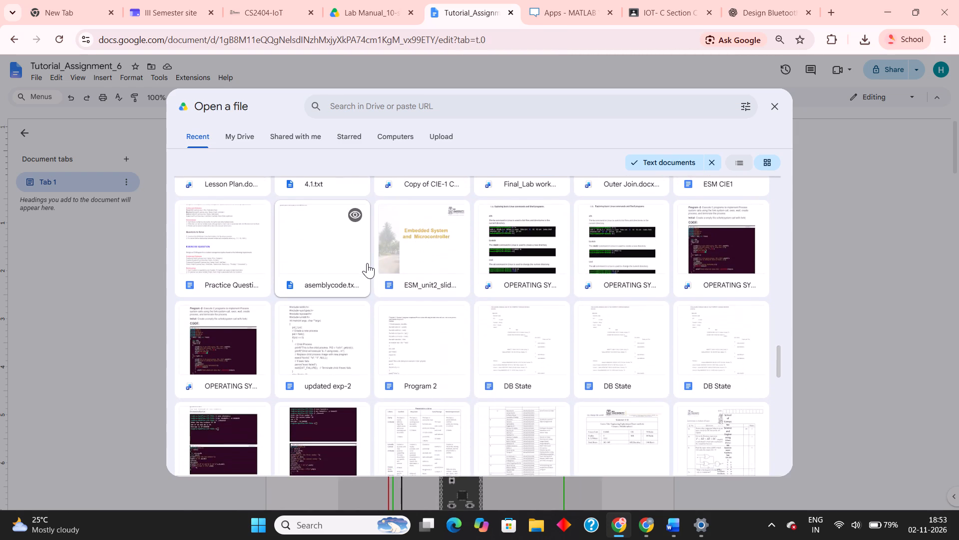
{"action": "scroll", "coordinate": [367, 263], "scroll_direction": "right", "scroll_amount": 4}
{"action": "scroll", "coordinate": [367, 263], "scroll_direction": "down", "scroll_amount": 9}
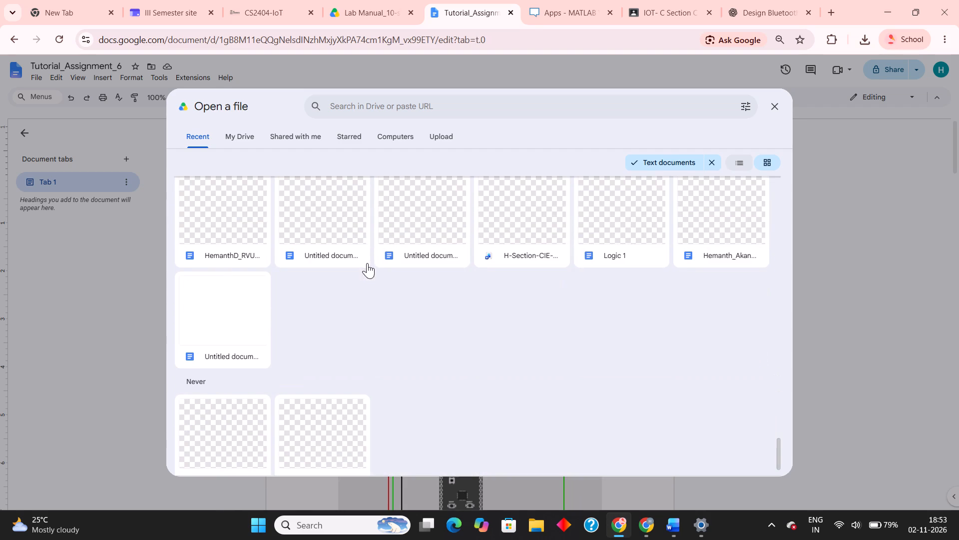
{"action": "scroll", "coordinate": [367, 263], "scroll_direction": "right", "scroll_amount": 1}
{"action": "left_click", "coordinate": [824, 253]}
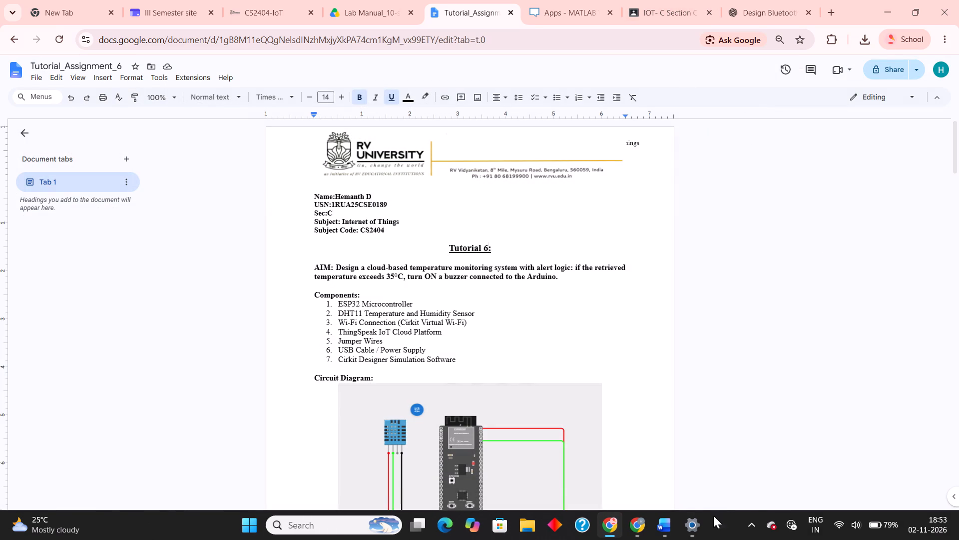
Return to the Cirkit Designer browser window, search for "docs" in a new tab and create a blank Google Docs document.
{"action": "left_click", "coordinate": [645, 526]}
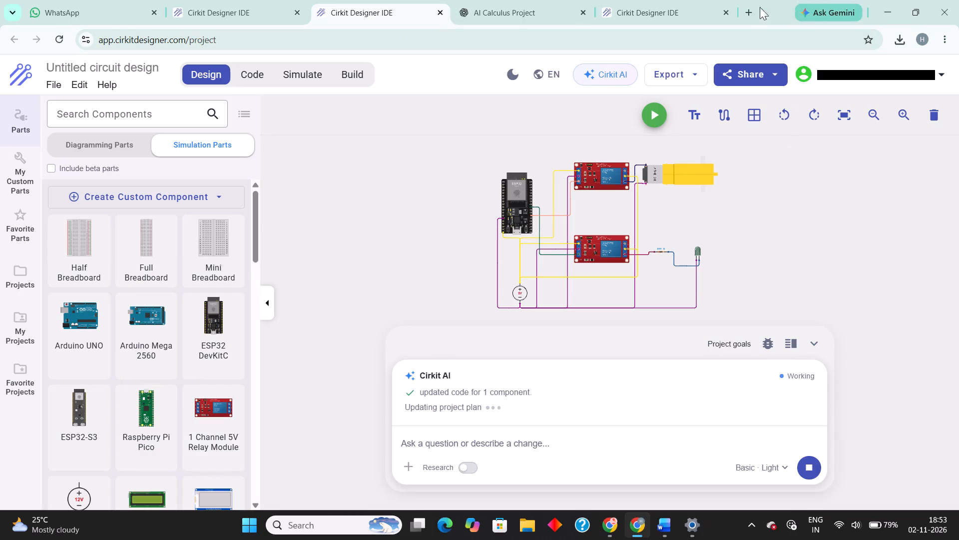
{"action": "left_click", "coordinate": [752, 10]}
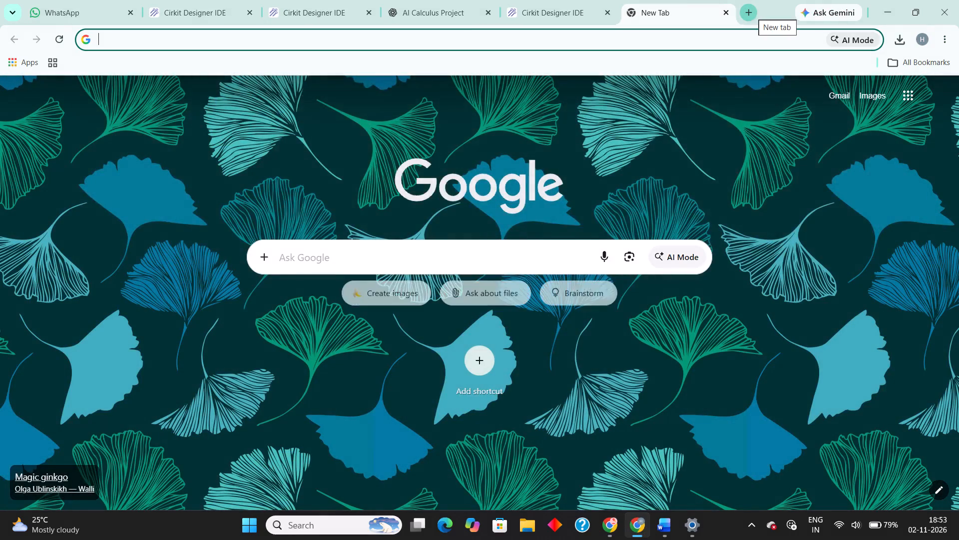
{"action": "type", "text": "docs"}
{"action": "key", "text": "space"}
{"action": "key", "text": "Return"}
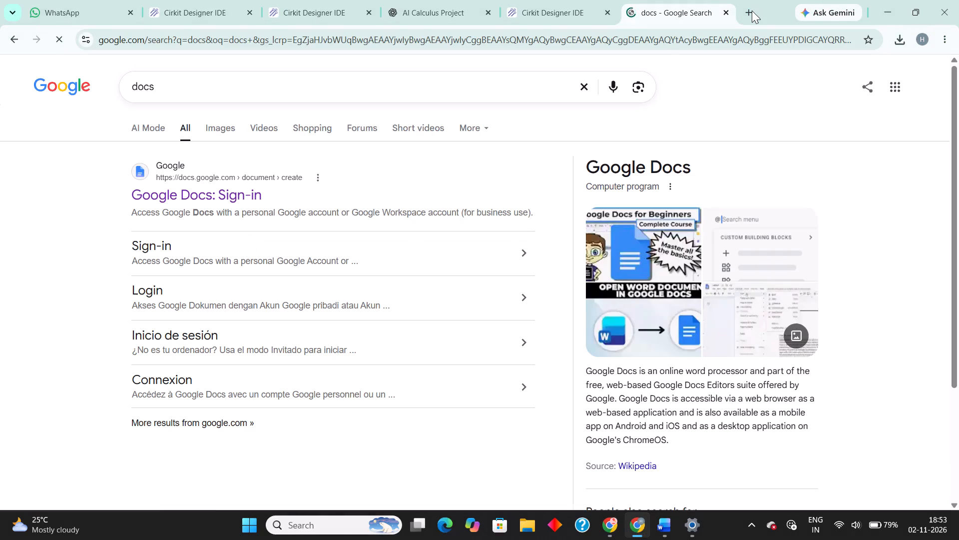
{"action": "left_click", "coordinate": [258, 178]}
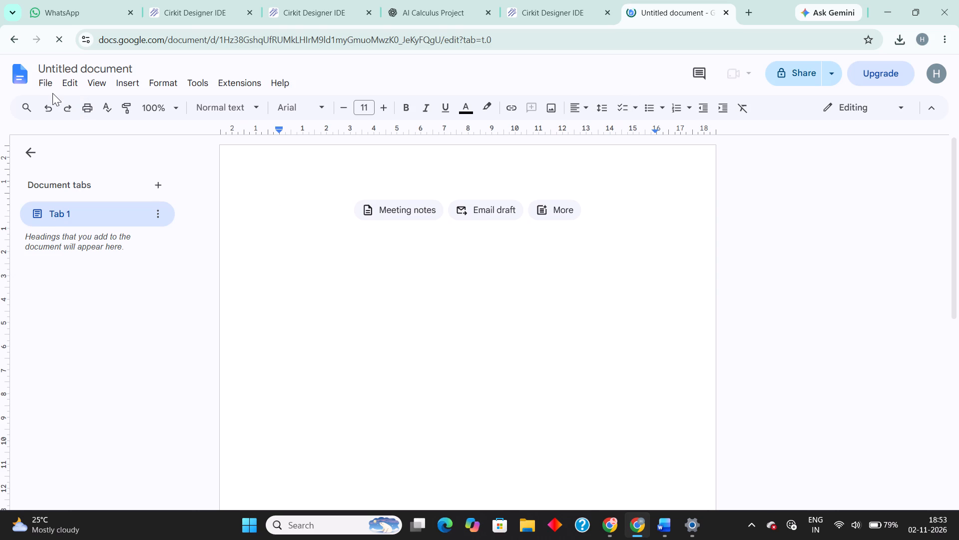
Open last month's CN_LAB 6 document, the one with notebook photos in its preview, from the recent Drive files.
{"action": "left_click", "coordinate": [49, 87]}
{"action": "left_click", "coordinate": [65, 123]}
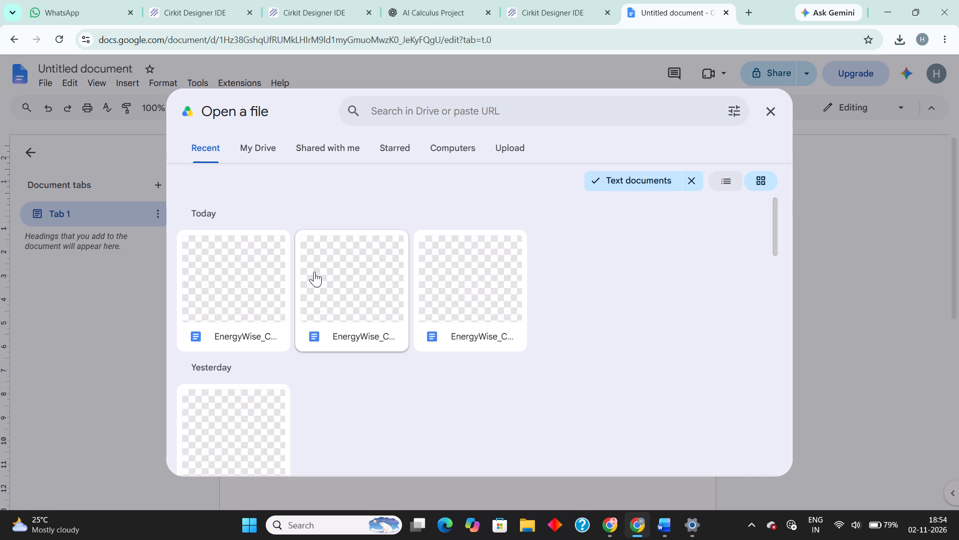
{"action": "scroll", "coordinate": [419, 349], "scroll_direction": "down", "scroll_amount": 4}
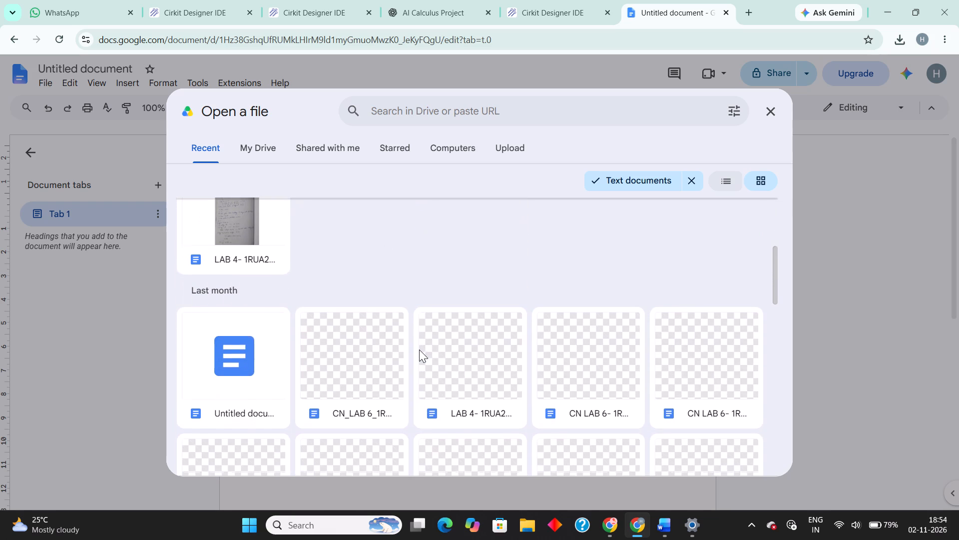
{"action": "scroll", "coordinate": [419, 349], "scroll_direction": "down", "scroll_amount": 1}
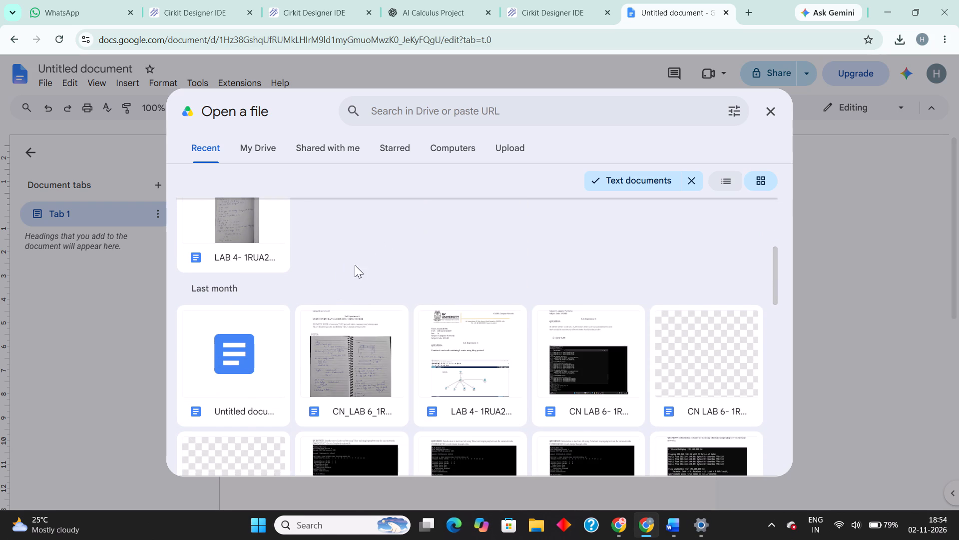
{"action": "left_click", "coordinate": [355, 349]}
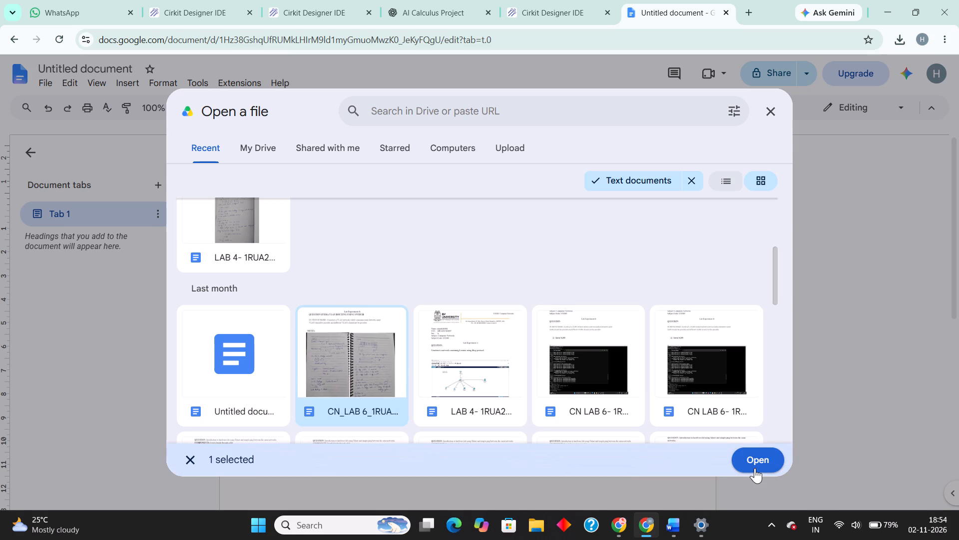
{"action": "left_click", "coordinate": [763, 464]}
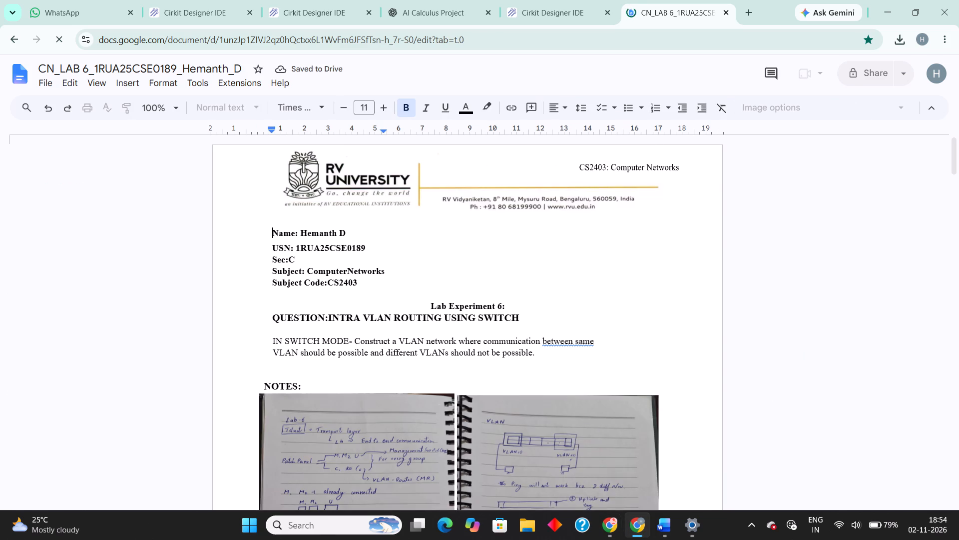
Delete the three handwritten notebook photos under the NOTES heading on the first page.
{"action": "scroll", "coordinate": [563, 326], "scroll_direction": "down", "scroll_amount": 1}
{"action": "left_click", "coordinate": [539, 351]}
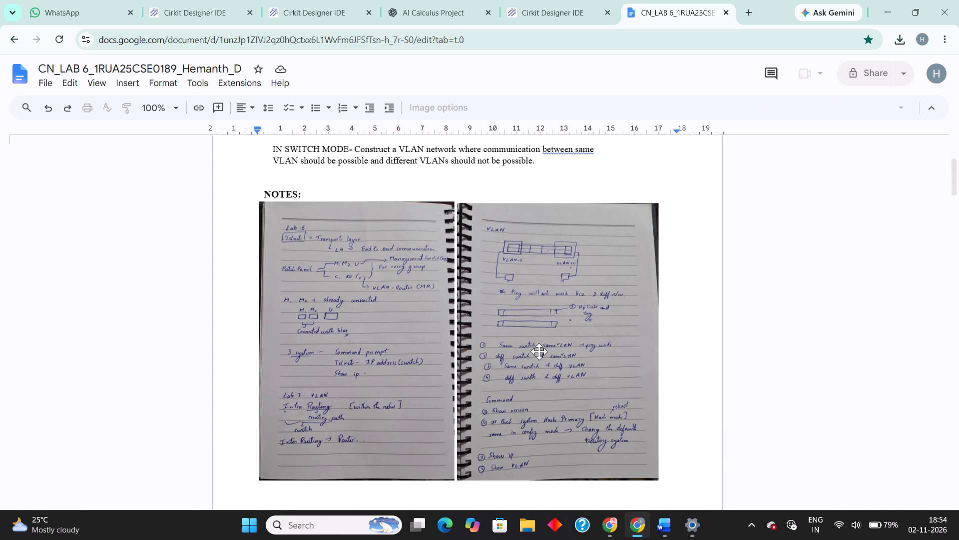
{"action": "left_click", "coordinate": [539, 351]}
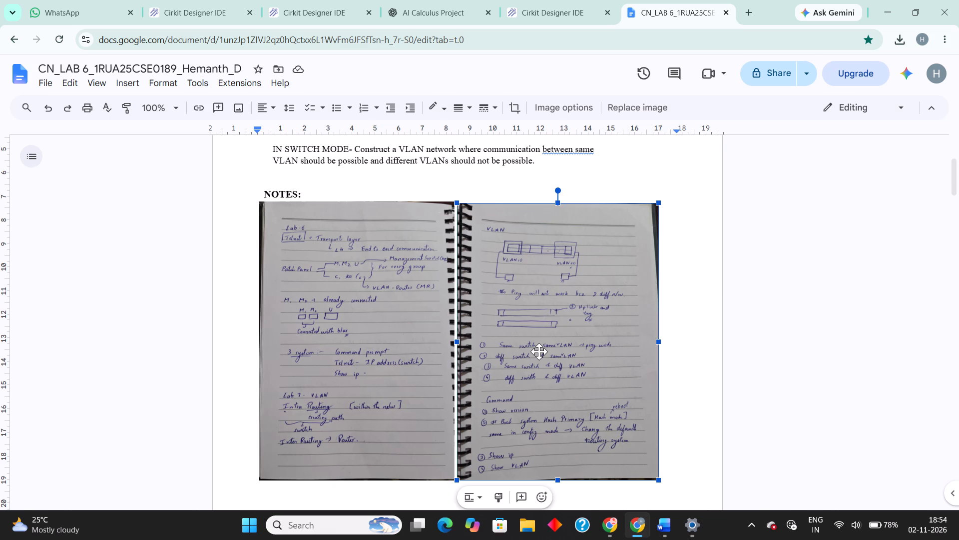
{"action": "left_click", "coordinate": [539, 351]}
{"action": "left_click", "coordinate": [414, 279]}
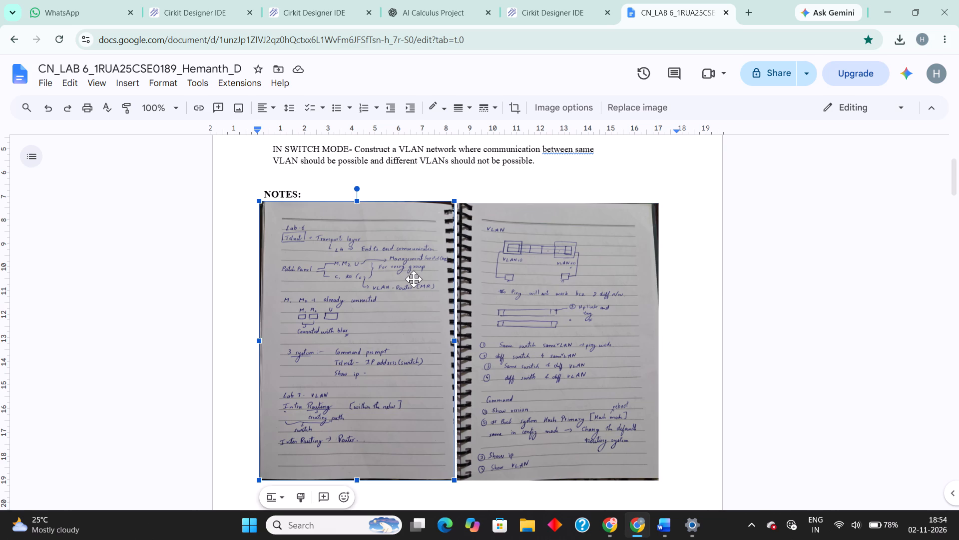
{"action": "key", "text": "Delete"}
{"action": "left_click", "coordinate": [414, 279]}
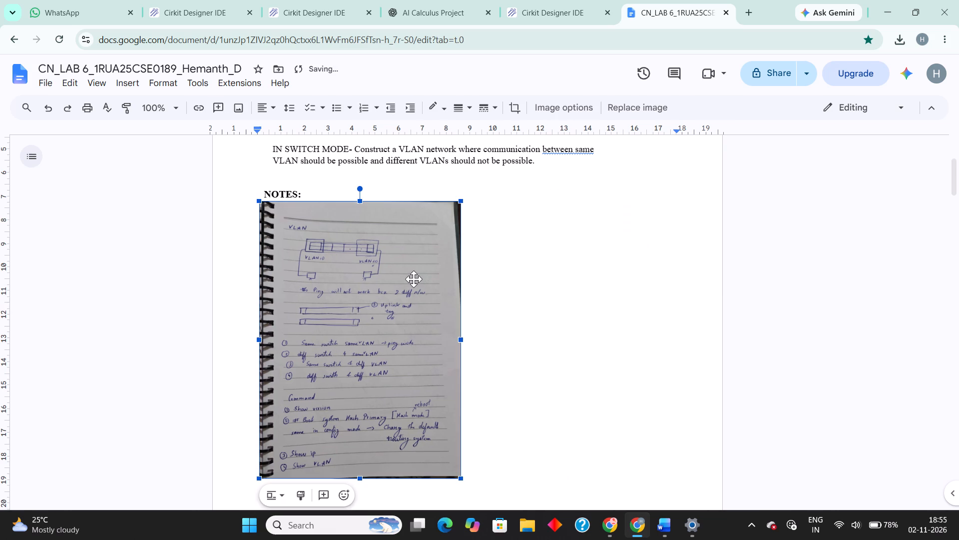
{"action": "key", "text": "Delete"}
{"action": "scroll", "coordinate": [414, 279], "scroll_direction": "right", "scroll_amount": 3}
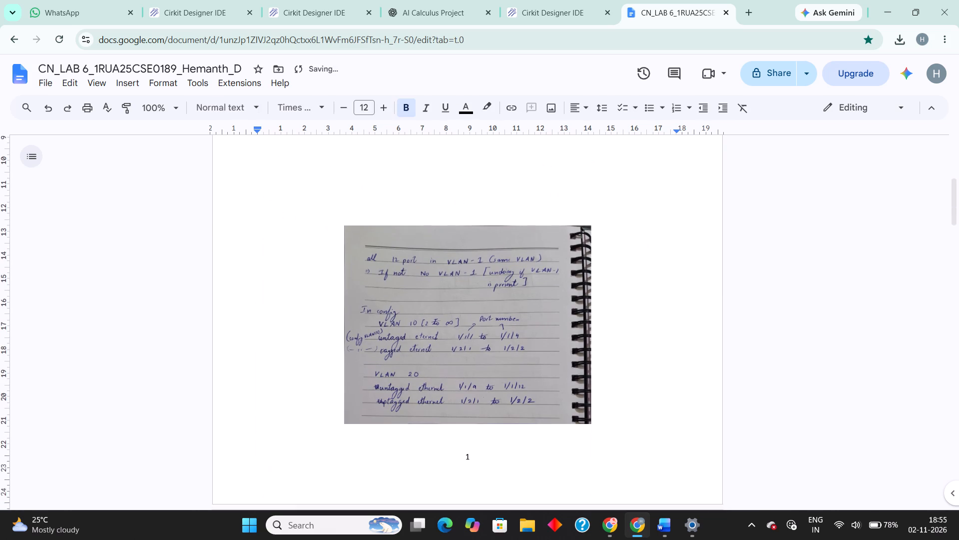
{"action": "left_click", "coordinate": [488, 312]}
{"action": "key", "text": "Delete"}
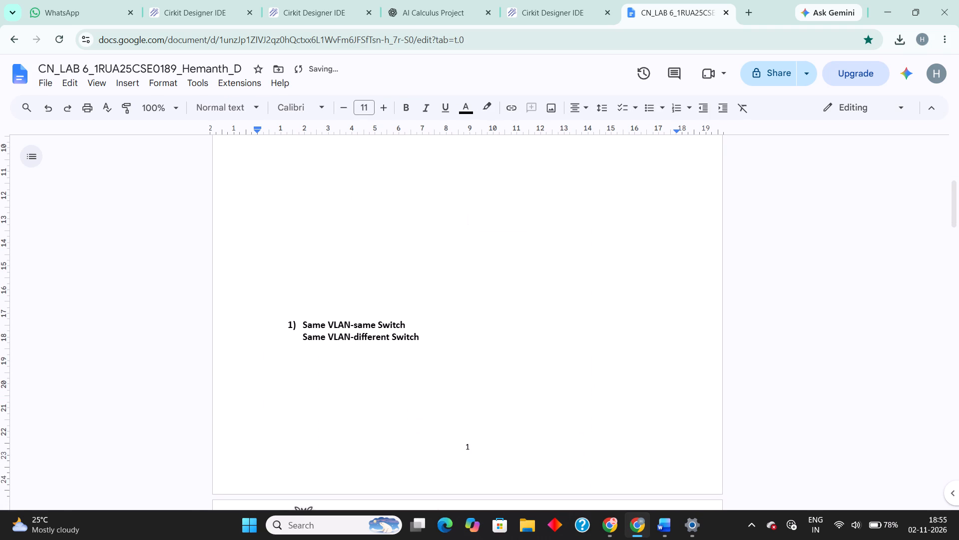
Review the remaining pages of the lab document, including the same-VLAN and different-VLAN sections and their screenshots.
{"action": "scroll", "coordinate": [488, 312], "scroll_direction": "right", "scroll_amount": 1}
{"action": "scroll", "coordinate": [488, 312], "scroll_direction": "down", "scroll_amount": 6}
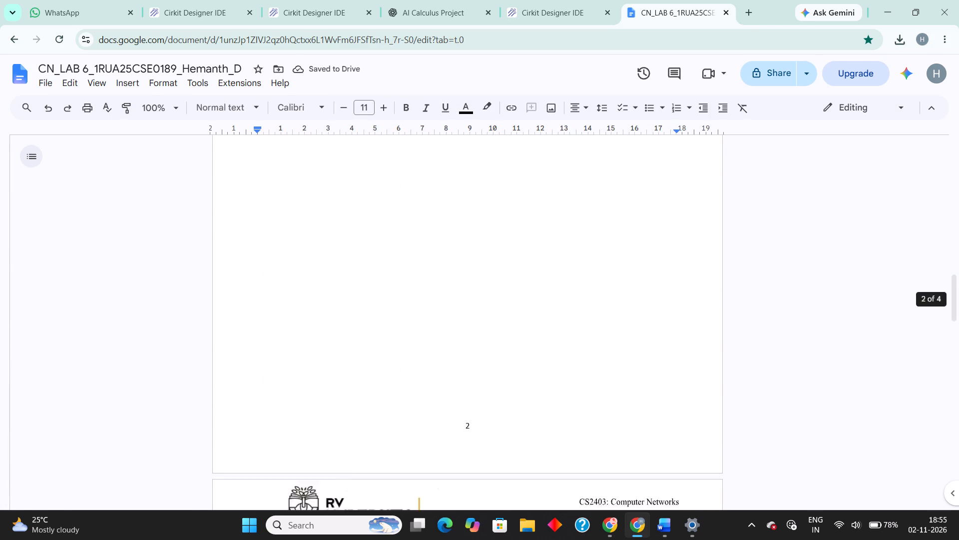
{"action": "scroll", "coordinate": [488, 312], "scroll_direction": "down", "scroll_amount": 7}
{"action": "scroll", "coordinate": [488, 312], "scroll_direction": "up", "scroll_amount": 4}
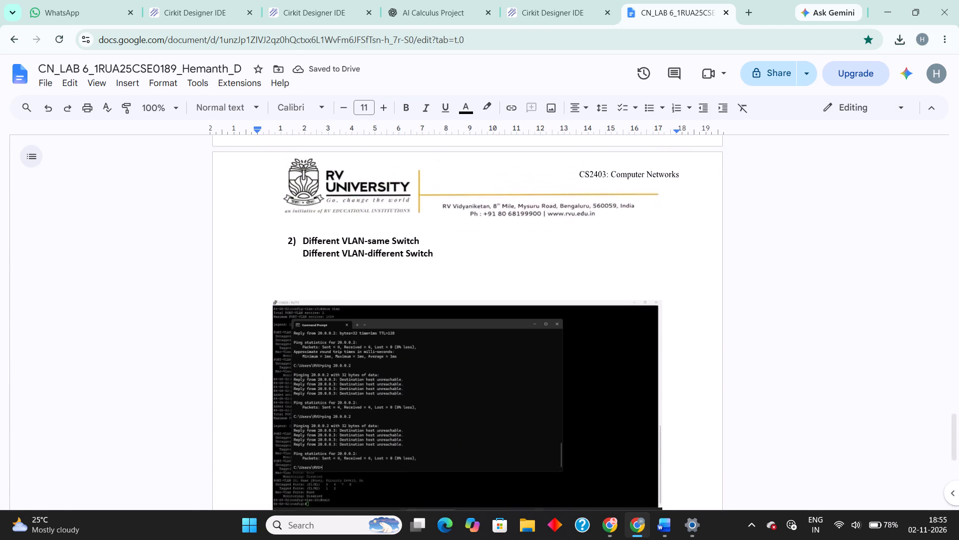
{"action": "scroll", "coordinate": [488, 312], "scroll_direction": "up", "scroll_amount": 8}
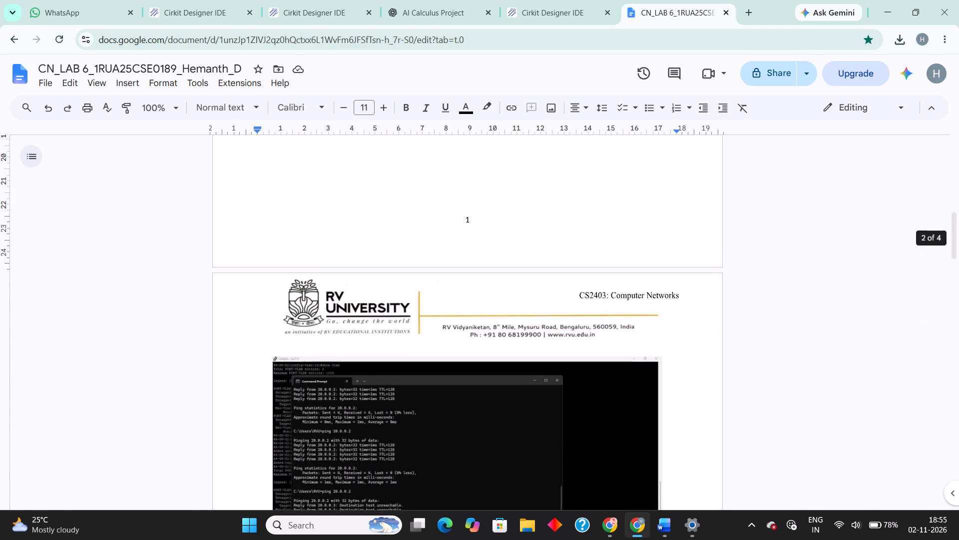
{"action": "scroll", "coordinate": [488, 312], "scroll_direction": "up", "scroll_amount": 1}
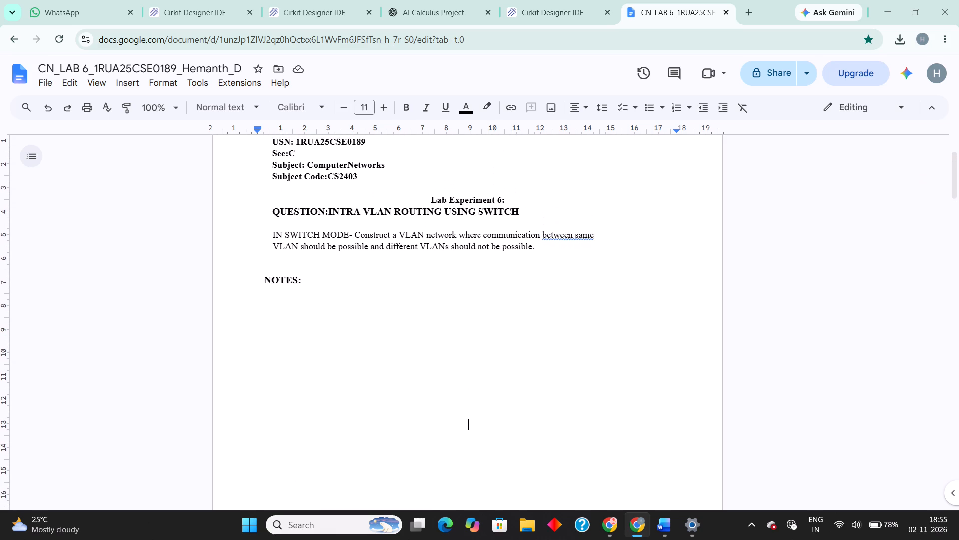
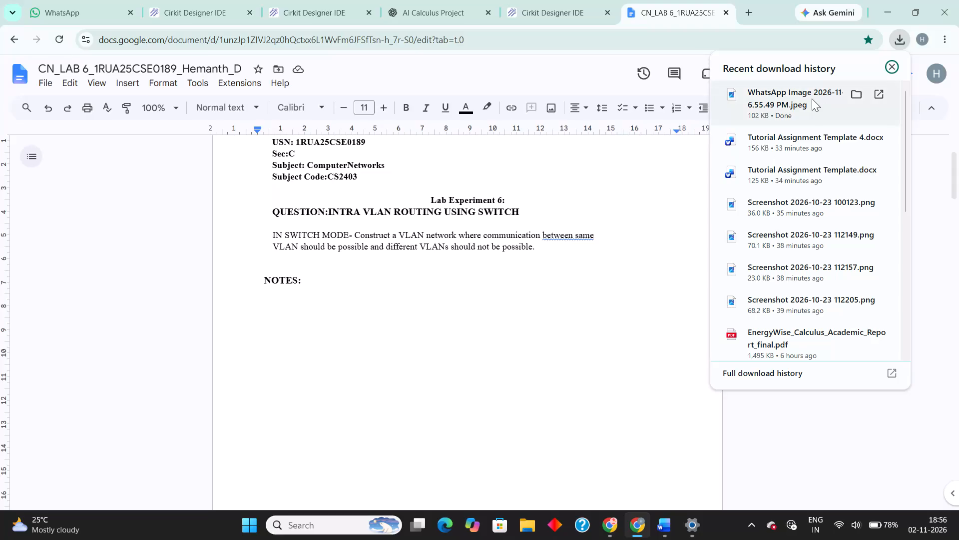
Insert the most recently downloaded WhatsApp image, the handwritten notebook page, below the NOTES heading.
{"action": "left_click_drag", "start_coordinate": [812, 98], "coordinate": [503, 305]}
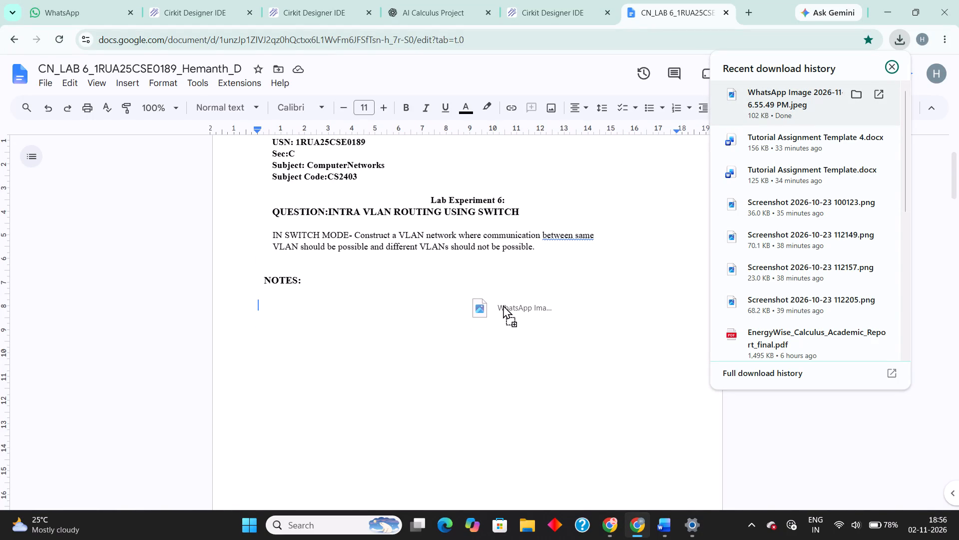
{"action": "left_click_drag", "start_coordinate": [503, 305], "coordinate": [503, 300]}
Shrink the inserted notebook photo proportionally to about half its width so it fits on the first page under NOTES.
{"action": "scroll", "coordinate": [503, 300], "scroll_direction": "down", "scroll_amount": 7}
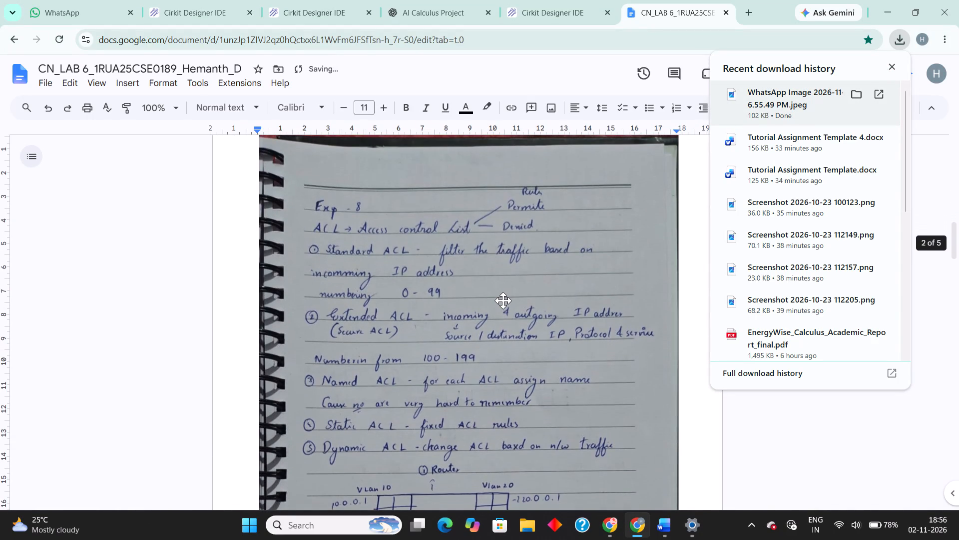
{"action": "left_click", "coordinate": [503, 300]}
{"action": "scroll", "coordinate": [503, 300], "scroll_direction": "down", "scroll_amount": 5}
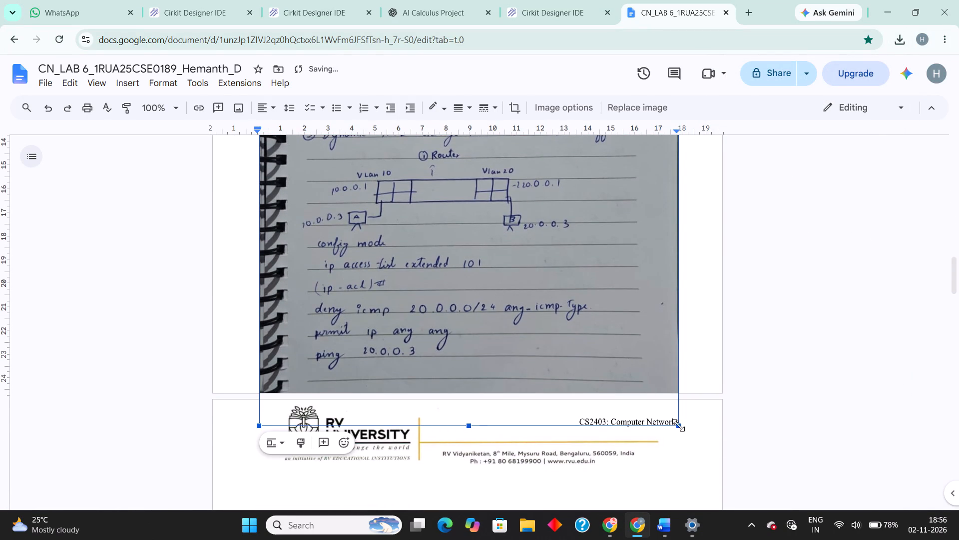
{"action": "left_click_drag", "start_coordinate": [677, 425], "coordinate": [433, 137]}
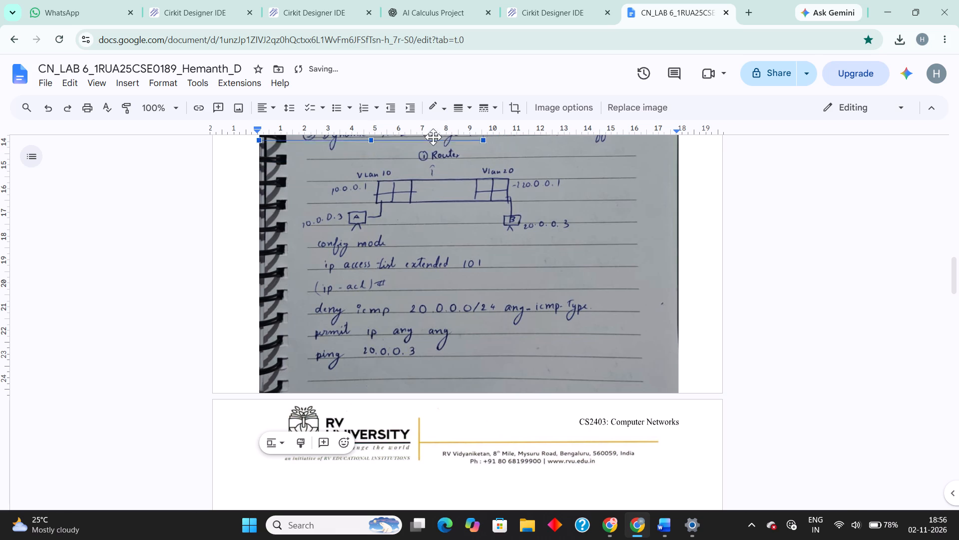
{"action": "left_click_drag", "start_coordinate": [433, 137], "coordinate": [414, 110]}
{"action": "scroll", "coordinate": [445, 245], "scroll_direction": "up", "scroll_amount": 4}
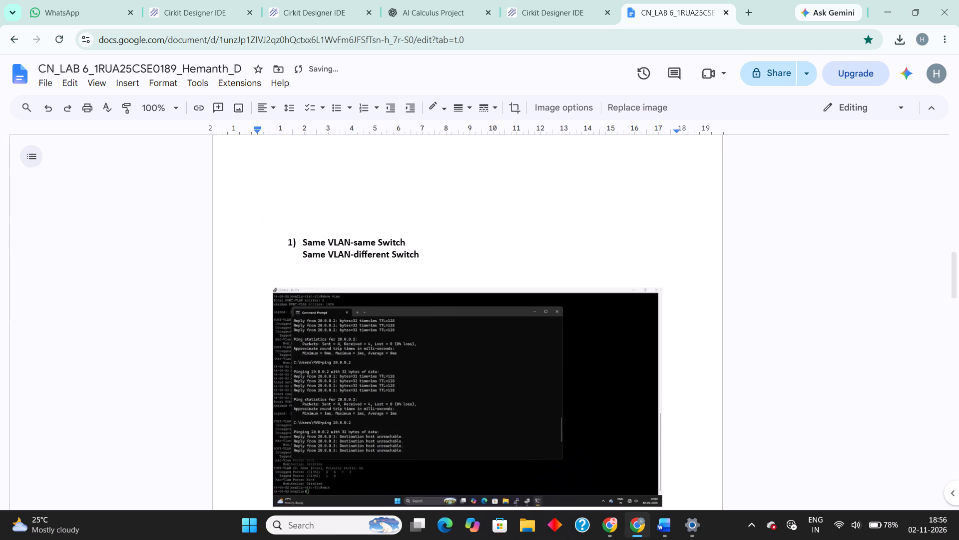
{"action": "scroll", "coordinate": [445, 245], "scroll_direction": "up", "scroll_amount": 3}
{"action": "scroll", "coordinate": [445, 245], "scroll_direction": "down", "scroll_amount": 1}
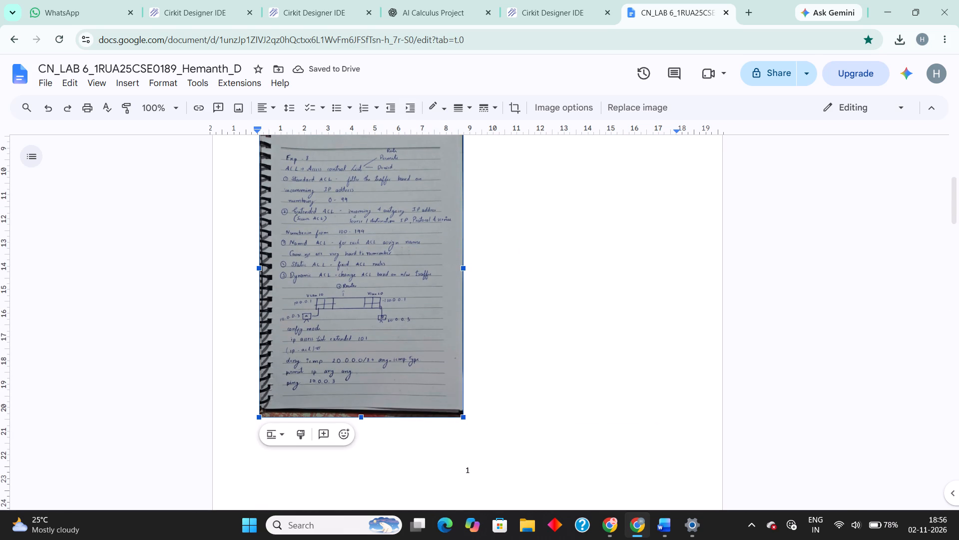
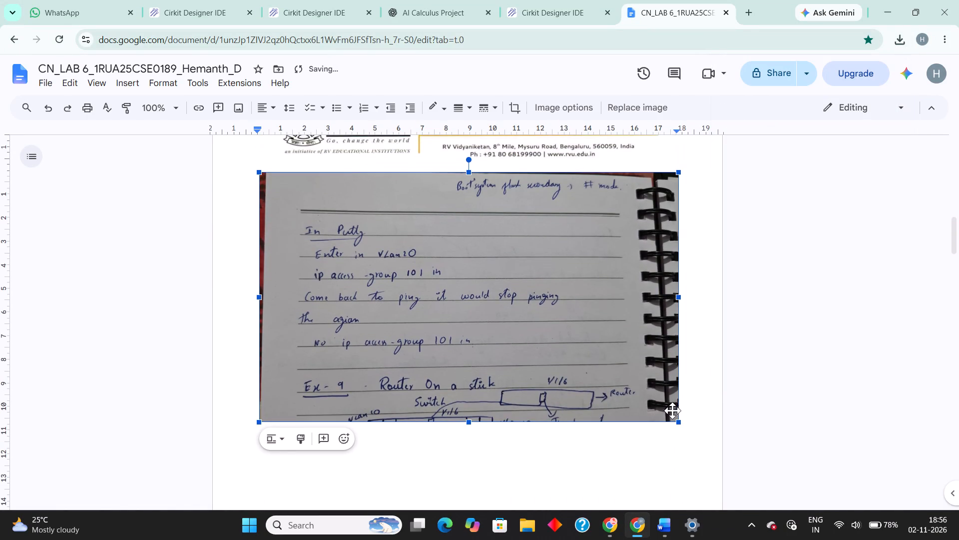
Shrink the second notebook photo, the one with the PuTTY notes, to about 10 cm wide.
{"action": "left_click_drag", "start_coordinate": [680, 424], "coordinate": [436, 262]}
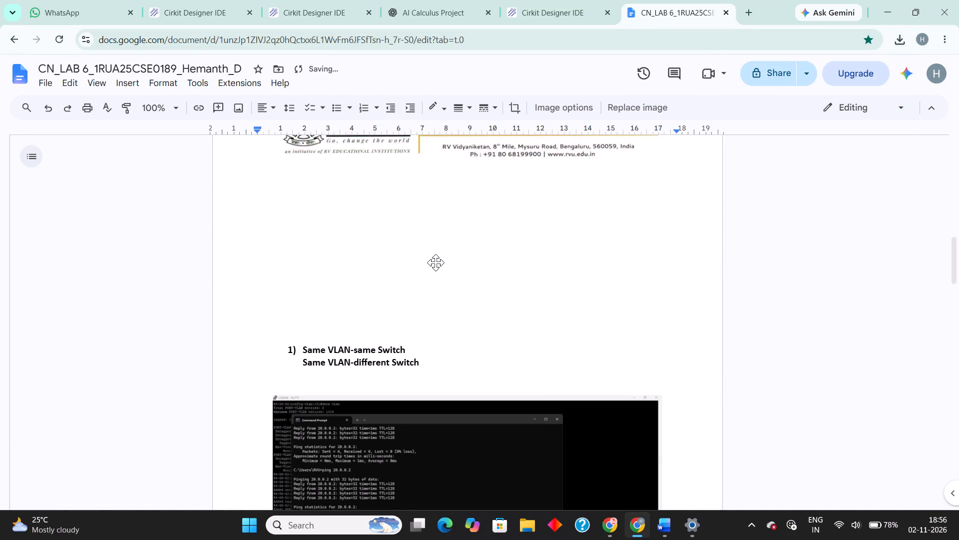
{"action": "scroll", "coordinate": [436, 262], "scroll_direction": "up", "scroll_amount": 5}
{"action": "left_click_drag", "start_coordinate": [568, 305], "coordinate": [570, 238]}
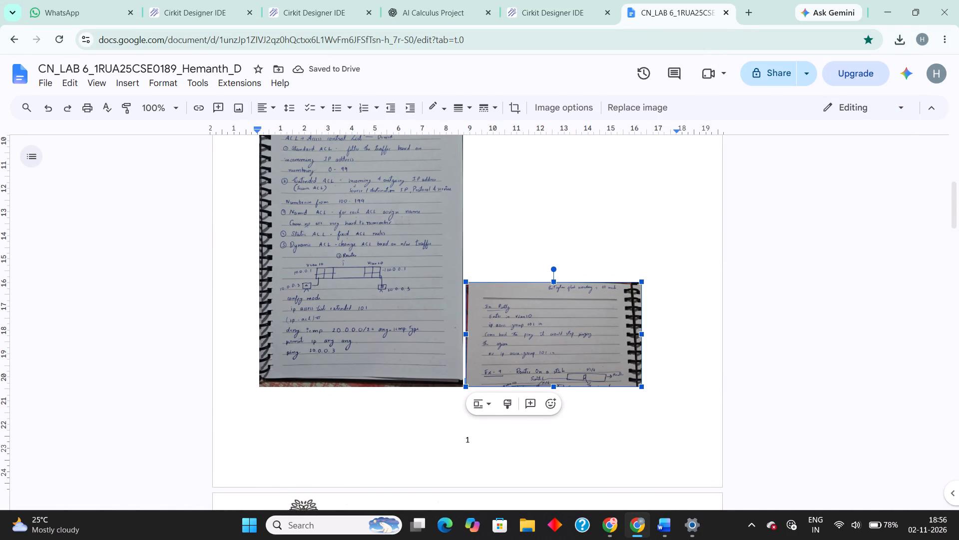
{"action": "left_click_drag", "start_coordinate": [570, 238], "coordinate": [569, 236]}
{"action": "scroll", "coordinate": [569, 236], "scroll_direction": "up", "scroll_amount": 1}
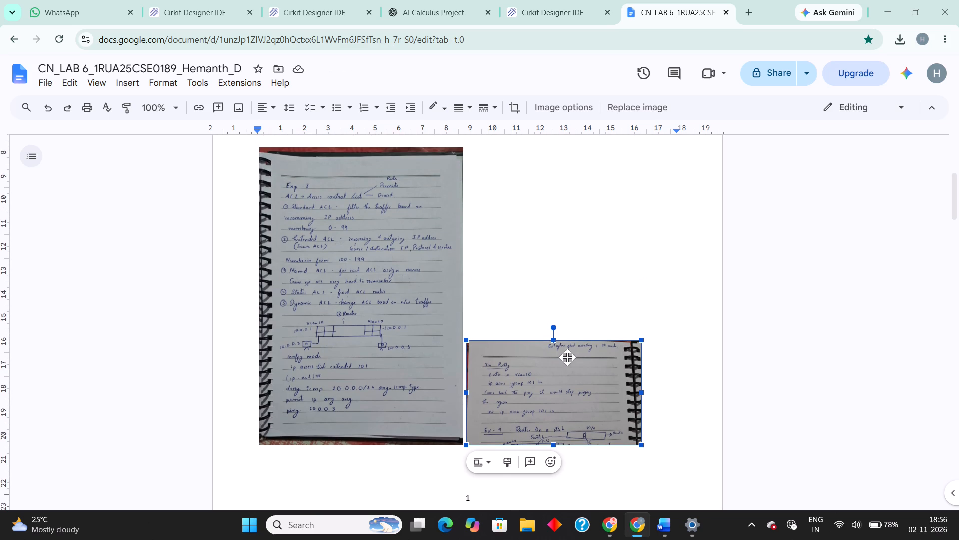
{"action": "left_click_drag", "start_coordinate": [640, 341], "coordinate": [692, 305]}
{"action": "scroll", "coordinate": [678, 312], "scroll_direction": "down", "scroll_amount": 1}
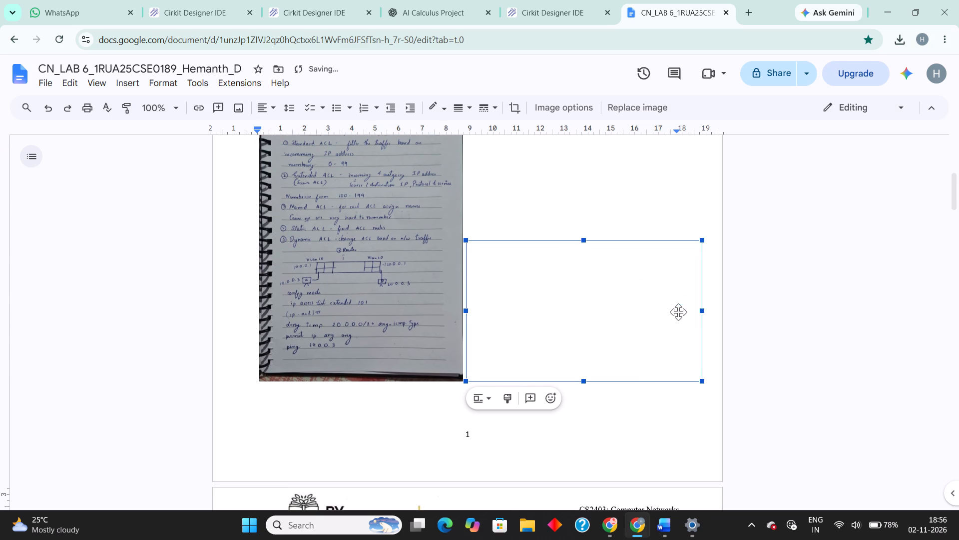
{"action": "scroll", "coordinate": [678, 312], "scroll_direction": "down", "scroll_amount": 4}
Centre the notebook photos under the NOTES heading horizontally on the page.
{"action": "scroll", "coordinate": [678, 312], "scroll_direction": "up", "scroll_amount": 5}
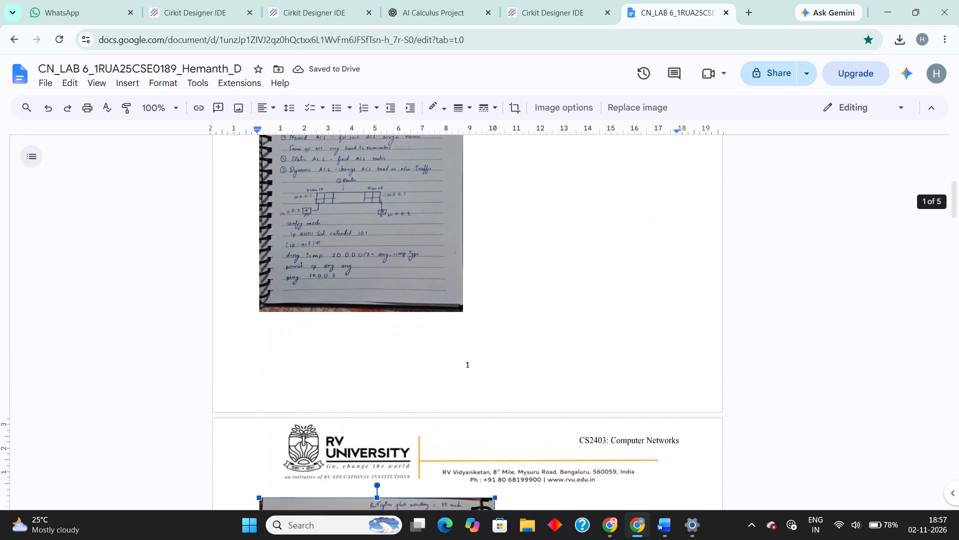
{"action": "left_click", "coordinate": [404, 251]}
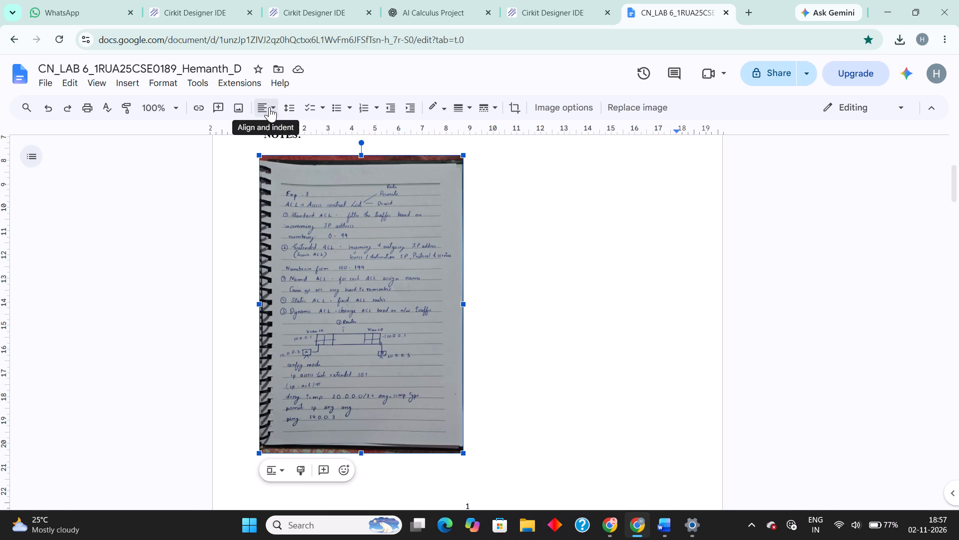
{"action": "left_click", "coordinate": [269, 107]}
{"action": "left_click", "coordinate": [284, 127]}
Delete the numbered "Same VLAN-same Switch" and "Same VLAN-different Switch" heading and the blank lines around it on the second page.
{"action": "scroll", "coordinate": [395, 275], "scroll_direction": "down", "scroll_amount": 4}
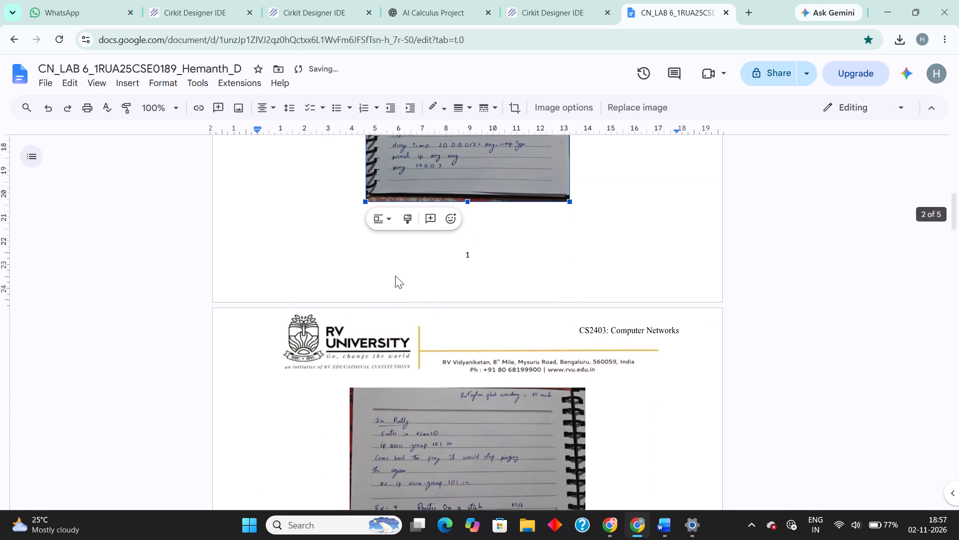
{"action": "scroll", "coordinate": [452, 475], "scroll_direction": "down", "scroll_amount": 7}
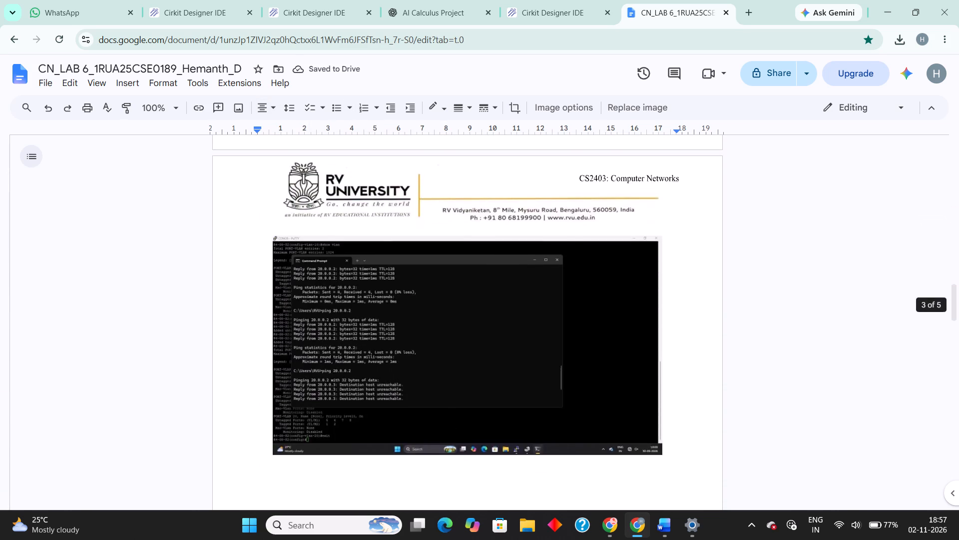
{"action": "scroll", "coordinate": [452, 475], "scroll_direction": "up", "scroll_amount": 4}
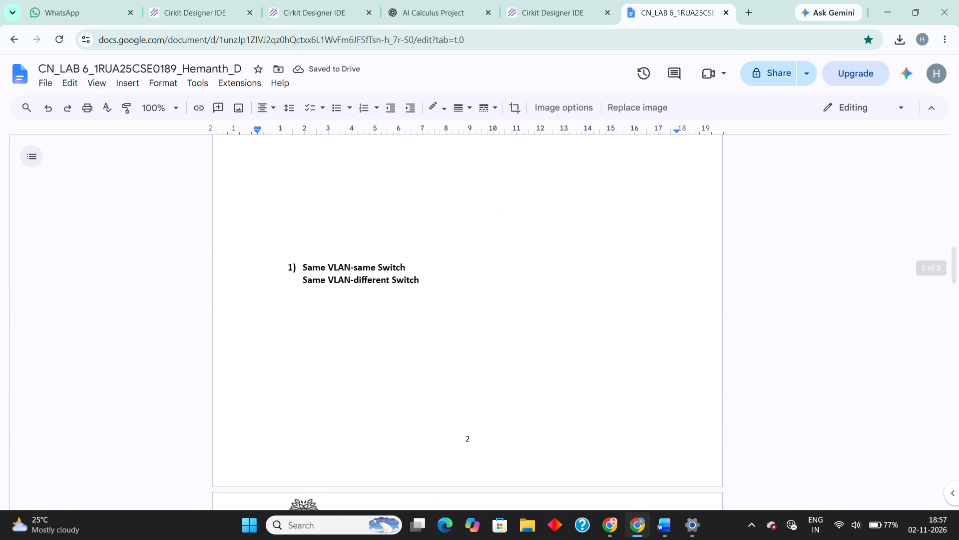
{"action": "left_click_drag", "start_coordinate": [275, 264], "coordinate": [438, 286]}
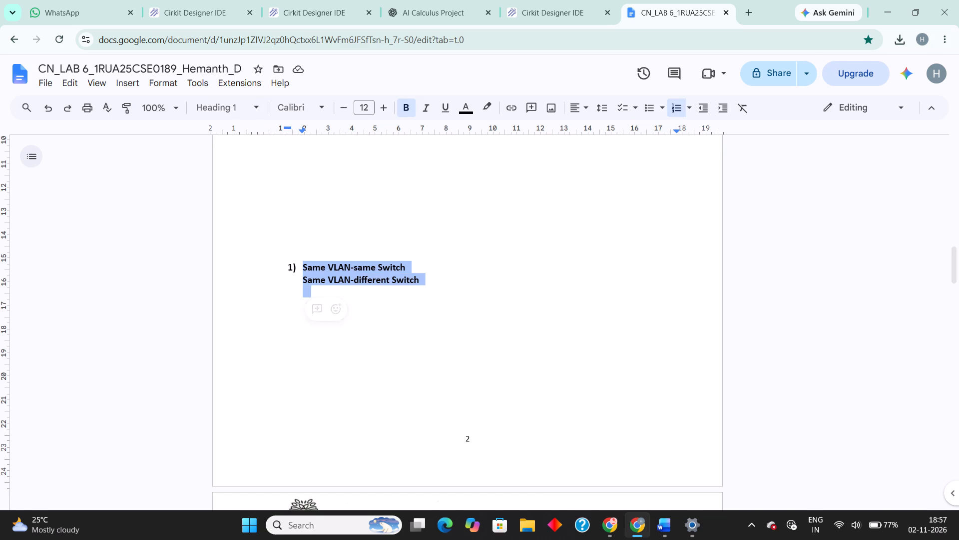
{"action": "key", "text": "BackSpace"}
{"action": "key", "text": "BackSpace"}
{"action": "key", "text": "BackSpace"}
{"action": "key", "text": "BackSpace"}
{"action": "key", "text": "BackSpace"}
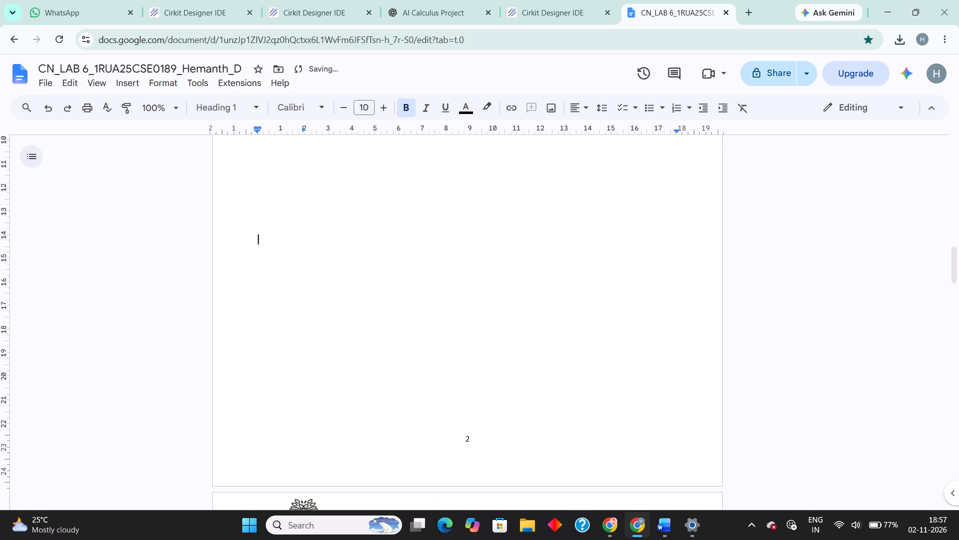
{"action": "key", "text": "BackSpace"}
{"action": "key", "text": "BackSpace"}
{"action": "key", "text": "BackSpace"}
{"action": "key", "text": "BackSpace"}
Review the notes photos, the Lab Experiment 6 title and question on the first page, and the first terminal screenshot.
{"action": "scroll", "coordinate": [438, 286], "scroll_direction": "up", "scroll_amount": 5}
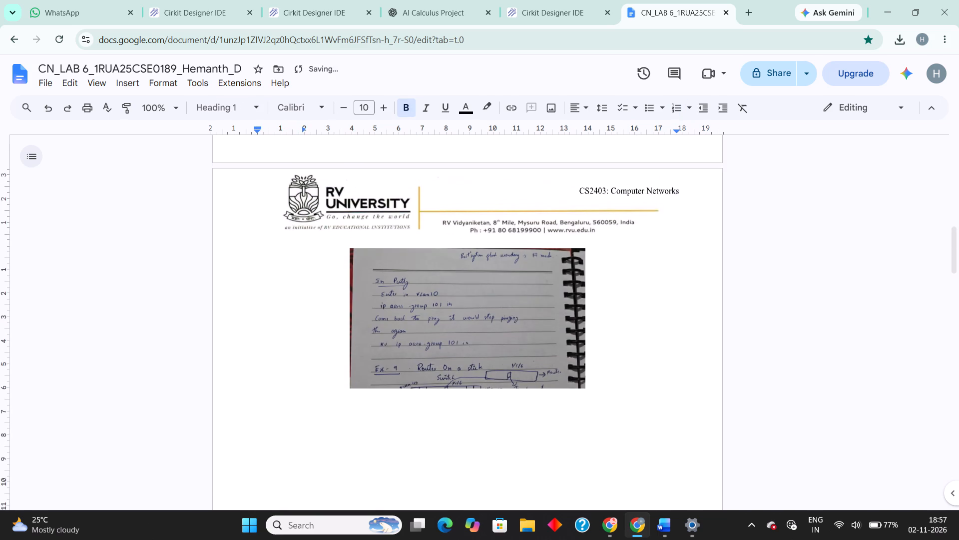
{"action": "scroll", "coordinate": [438, 286], "scroll_direction": "up", "scroll_amount": 6}
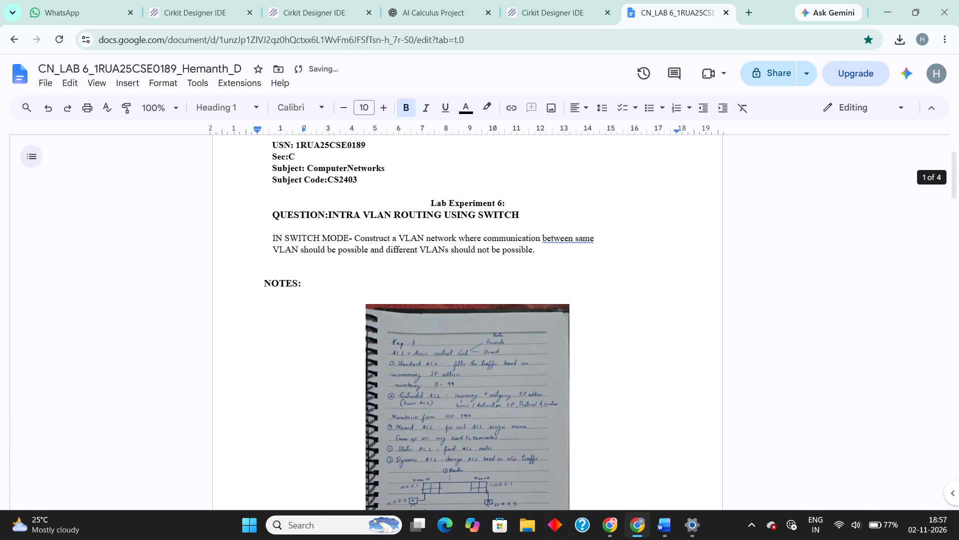
{"action": "scroll", "coordinate": [438, 286], "scroll_direction": "up", "scroll_amount": 1}
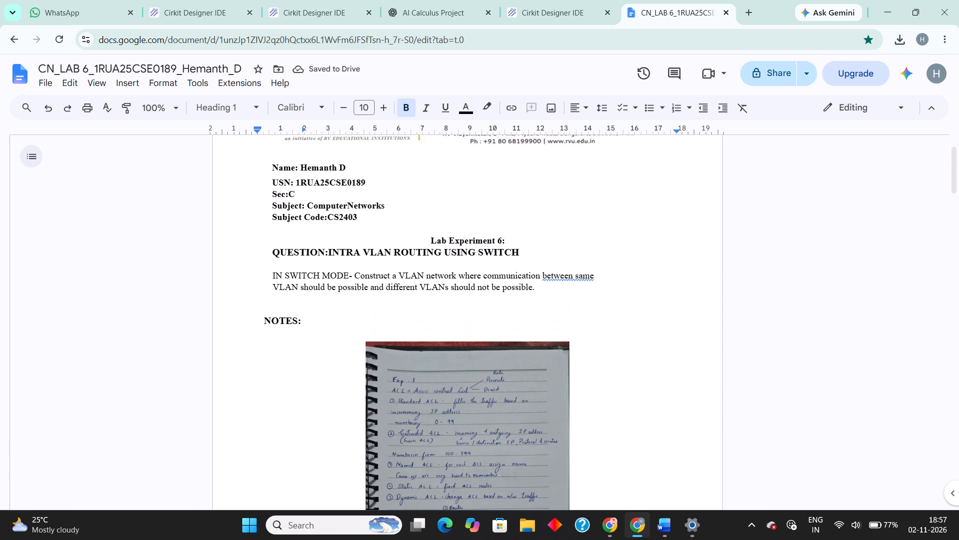
{"action": "left_click", "coordinate": [514, 305]}
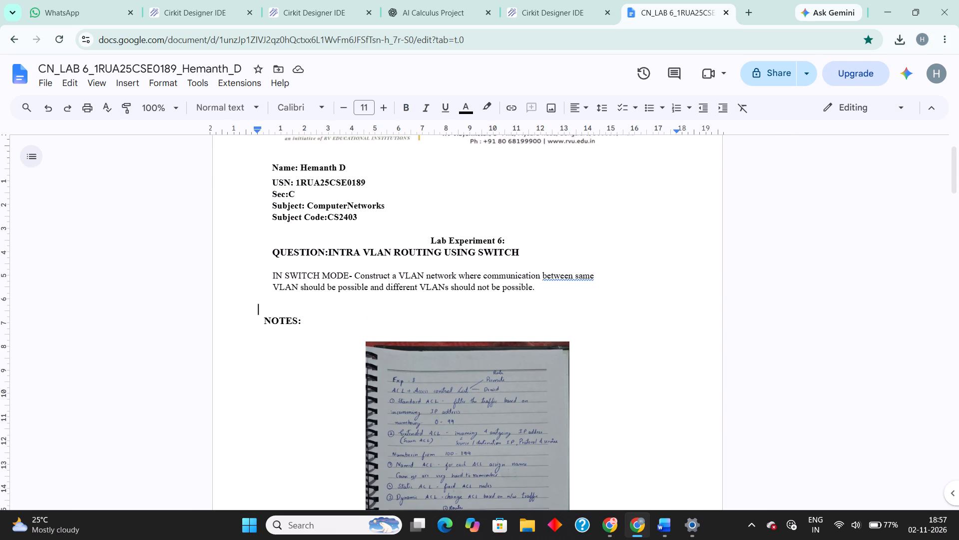
{"action": "scroll", "coordinate": [514, 305], "scroll_direction": "down", "scroll_amount": 7}
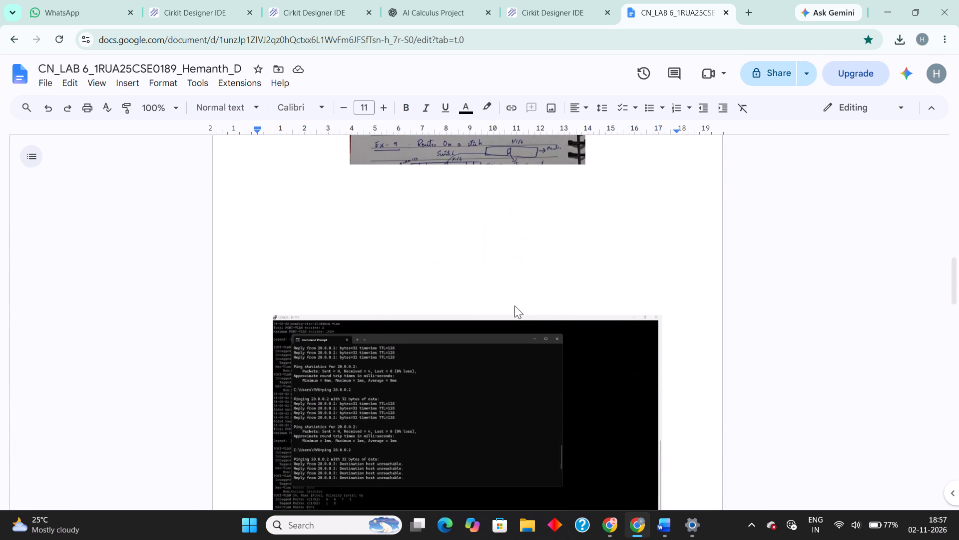
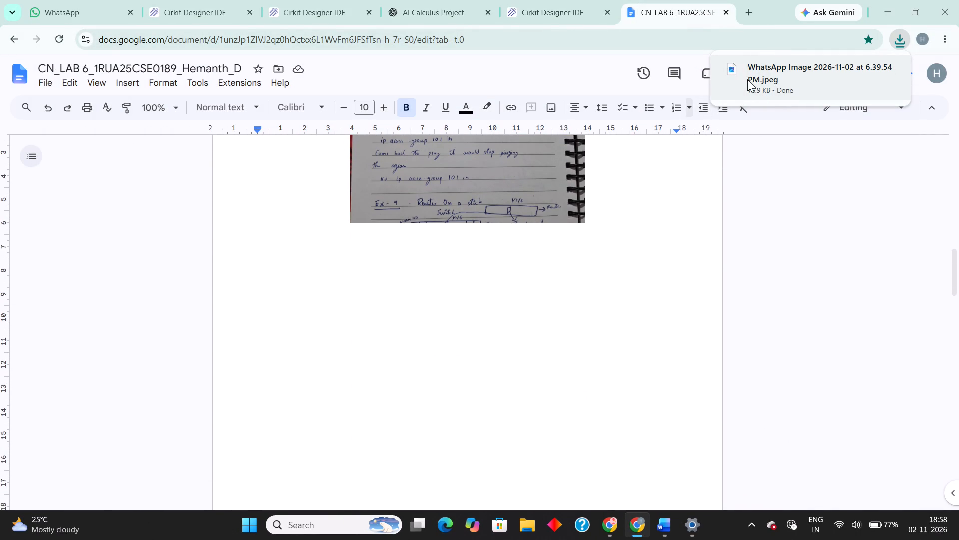
Insert the downloaded WhatsApp terminal output image into the document below the last notebook photo.
{"action": "left_click_drag", "start_coordinate": [776, 73], "coordinate": [457, 353]}
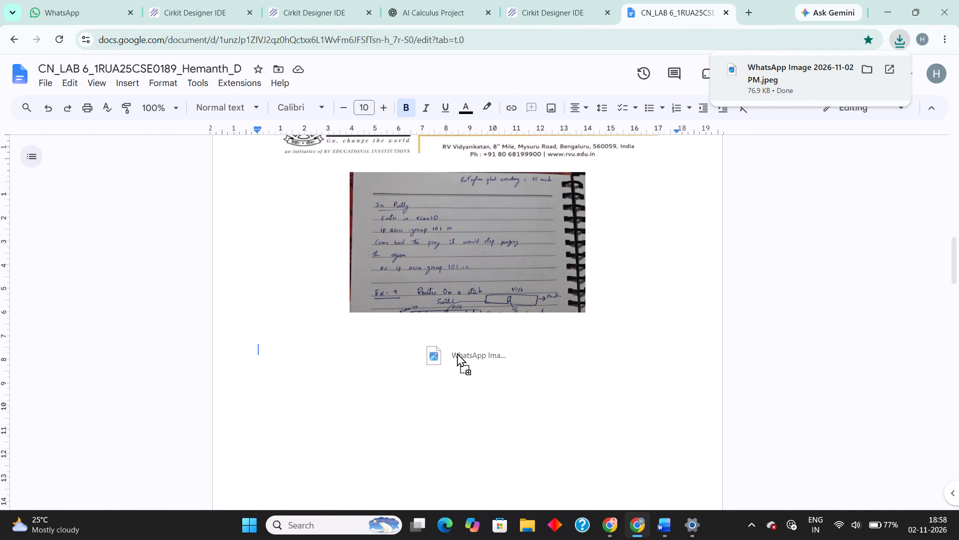
{"action": "left_click_drag", "start_coordinate": [457, 353], "coordinate": [457, 352]}
{"action": "scroll", "coordinate": [457, 352], "scroll_direction": "down", "scroll_amount": 9}
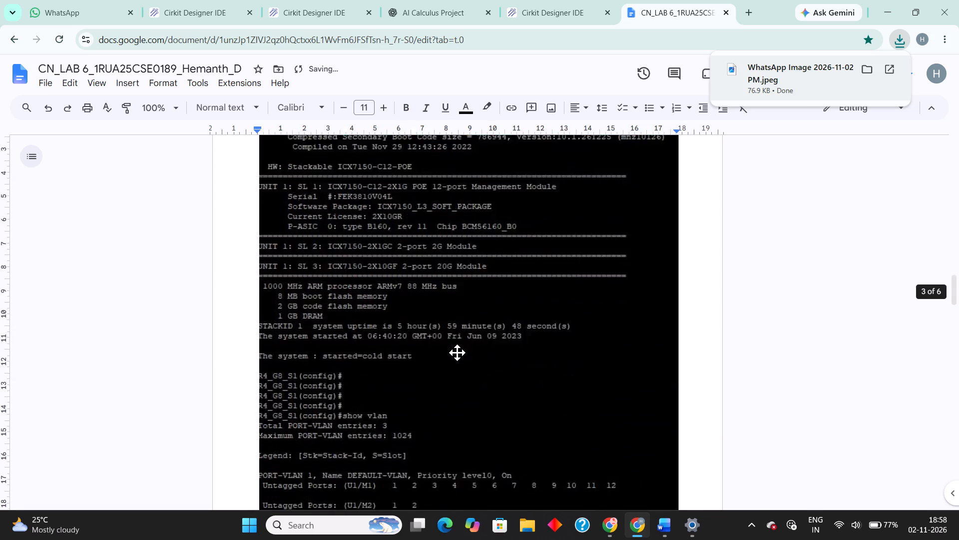
{"action": "scroll", "coordinate": [457, 352], "scroll_direction": "down", "scroll_amount": 2}
{"action": "left_click", "coordinate": [457, 352]}
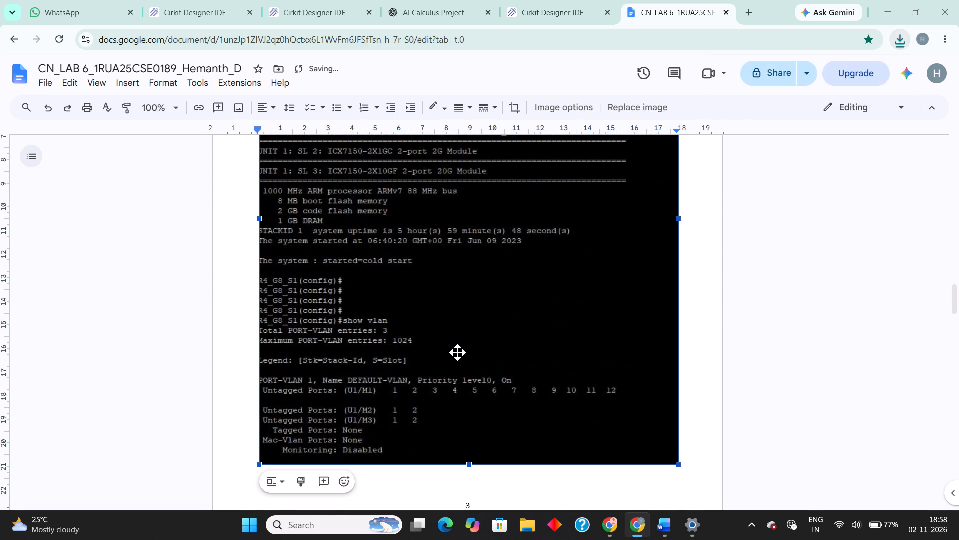
{"action": "scroll", "coordinate": [457, 352], "scroll_direction": "right", "scroll_amount": 3}
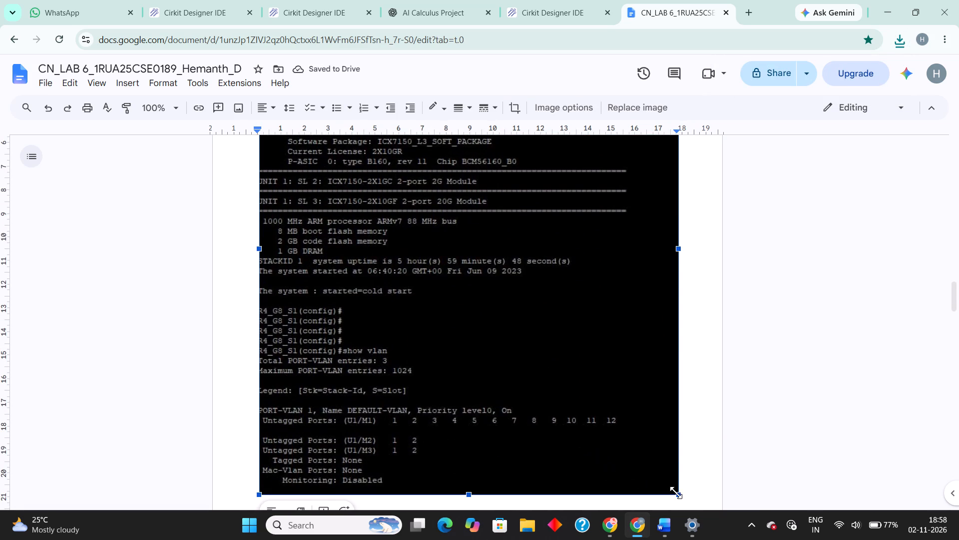
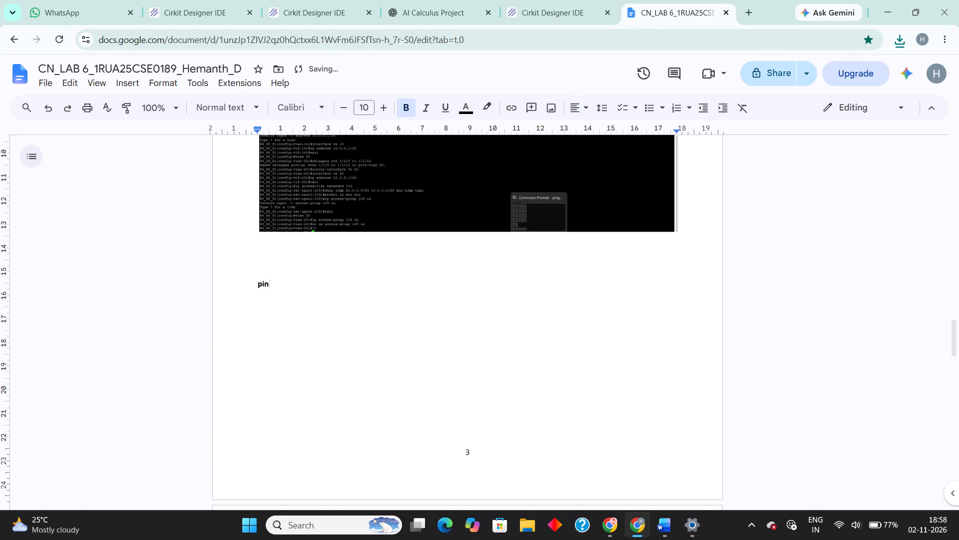
Complete the first word as "Pinging" and continue with "with" in the bold caption below the terminal screenshot on page 3.
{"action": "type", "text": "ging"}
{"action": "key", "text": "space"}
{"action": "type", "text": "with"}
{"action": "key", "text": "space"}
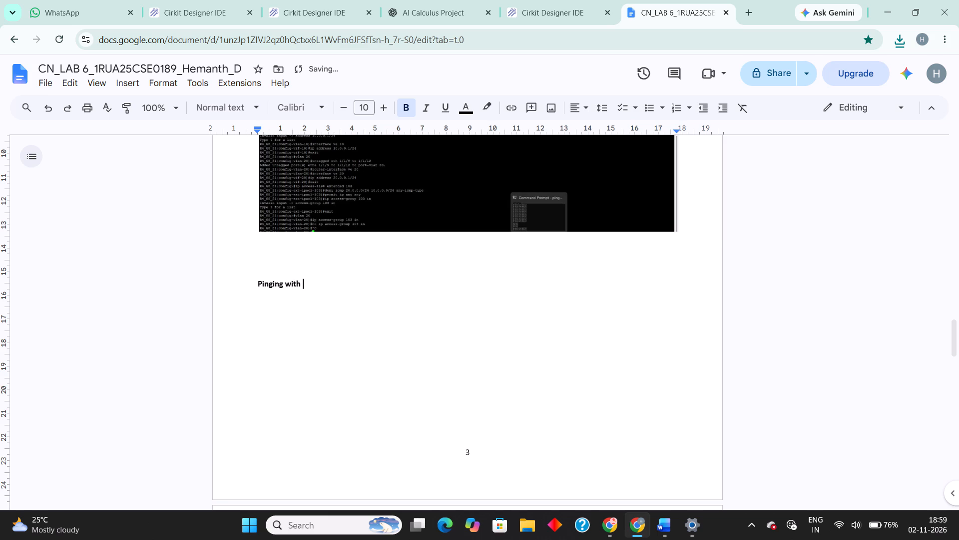
Complete the caption below the switch configuration screenshot on page 3 as "Pinging with the other network device :" and start a new line.
{"action": "type", "text": "the"}
{"action": "key", "text": "space"}
{"action": "type", "text": "other"}
{"action": "key", "text": "space"}
{"action": "key", "text": "n"}
{"action": "type", "text": "ew"}
{"action": "key", "text": "BackSpace"}
{"action": "key", "text": "t"}
{"action": "type", "text": "work device"}
{"action": "key", "text": "space"}
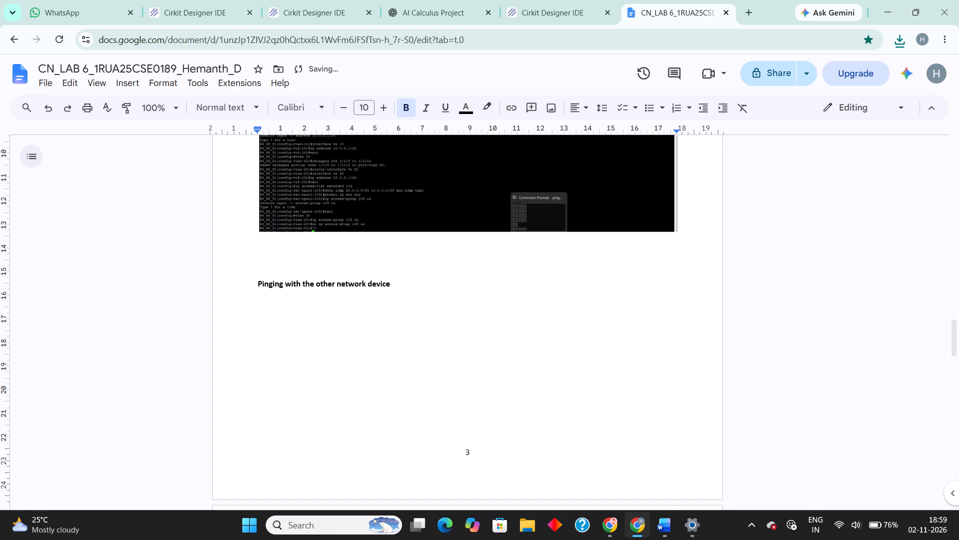
{"action": "key", "text": "shift+colon"}
{"action": "key", "text": "Return"}
{"action": "key", "text": "BackSpace"}
{"action": "key", "text": "shift+quotedbl"}
{"action": "key", "text": "BackSpace"}
{"action": "key", "text": "shift+colon"}
{"action": "key", "text": "space"}
{"action": "key", "text": "Return"}
Insert the downloaded image "WhatsApp Image 2026-11-02 at 6.39.54 PM (1).jpeg" at the pinging caption in the lab document.
{"action": "left_click", "coordinate": [898, 46]}
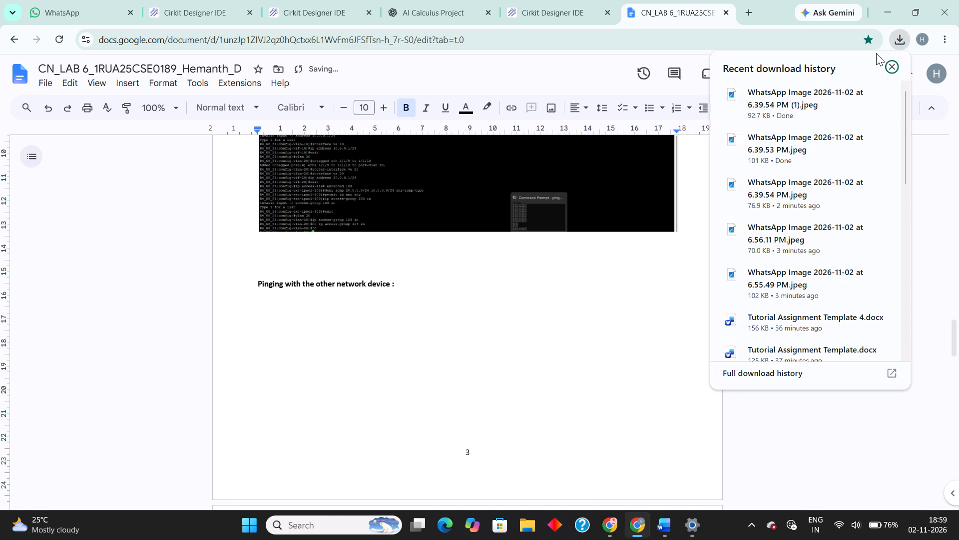
{"action": "left_click_drag", "start_coordinate": [771, 109], "coordinate": [373, 448]}
{"action": "scroll", "coordinate": [373, 448], "scroll_direction": "down", "scroll_amount": 2}
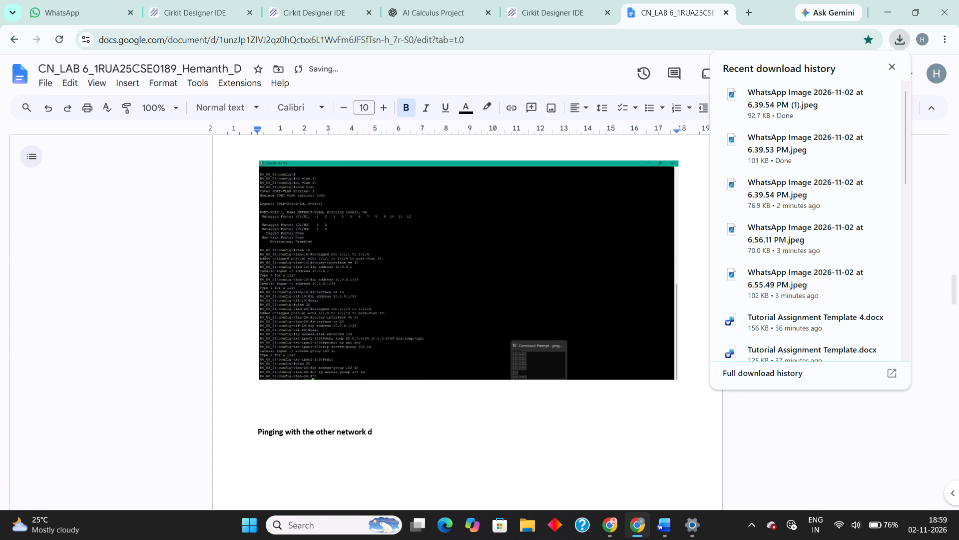
{"action": "scroll", "coordinate": [373, 448], "scroll_direction": "down", "scroll_amount": 5}
{"action": "scroll", "coordinate": [553, 300], "scroll_direction": "down", "scroll_amount": 1}
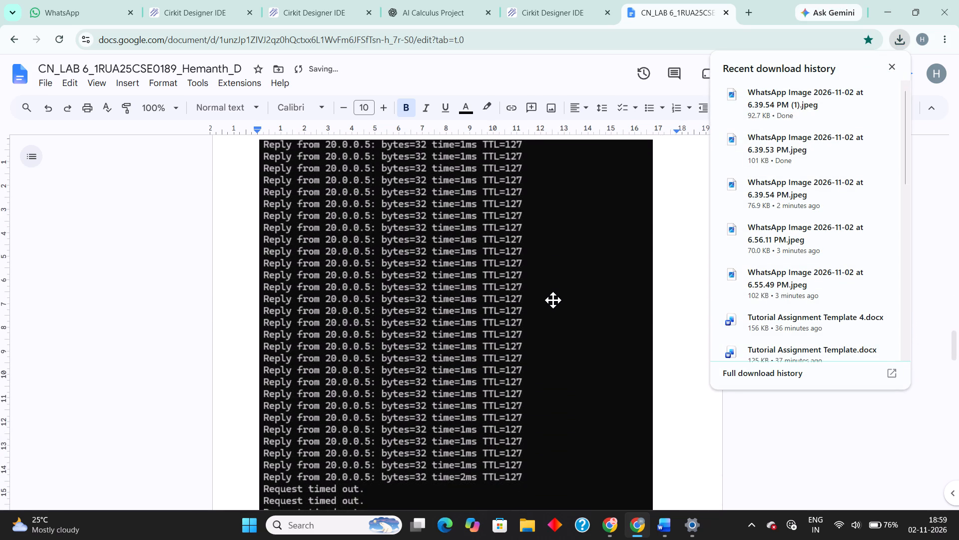
{"action": "scroll", "coordinate": [553, 300], "scroll_direction": "down", "scroll_amount": 2}
{"action": "left_click", "coordinate": [553, 300]}
{"action": "scroll", "coordinate": [553, 300], "scroll_direction": "down", "scroll_amount": 1}
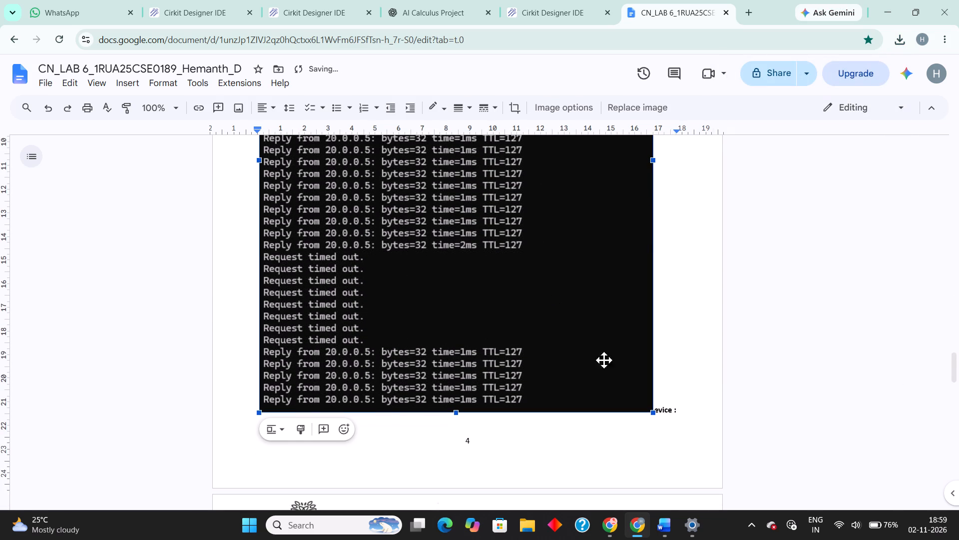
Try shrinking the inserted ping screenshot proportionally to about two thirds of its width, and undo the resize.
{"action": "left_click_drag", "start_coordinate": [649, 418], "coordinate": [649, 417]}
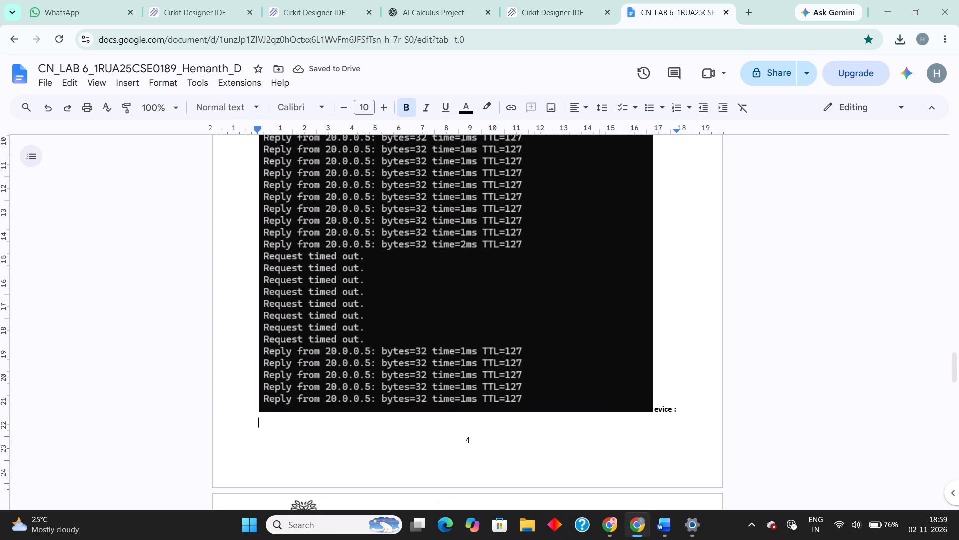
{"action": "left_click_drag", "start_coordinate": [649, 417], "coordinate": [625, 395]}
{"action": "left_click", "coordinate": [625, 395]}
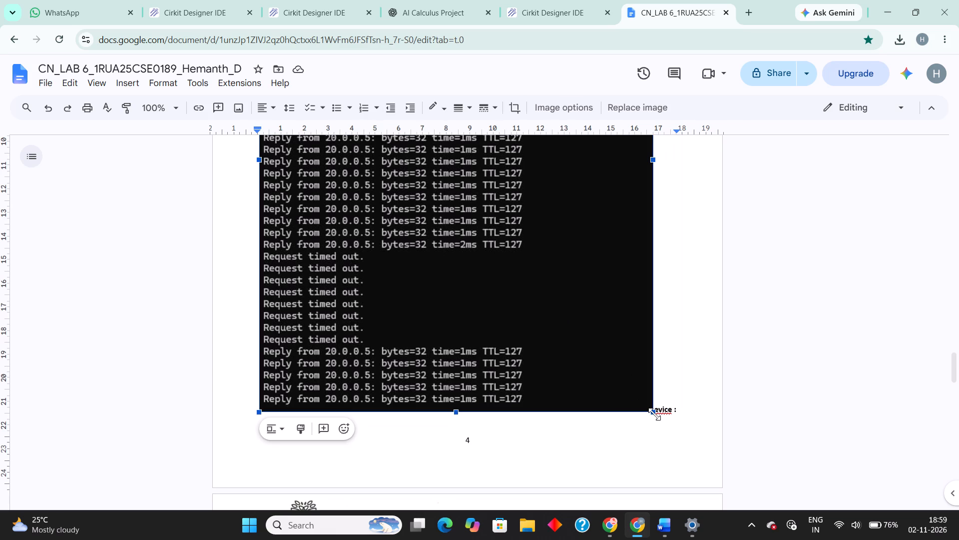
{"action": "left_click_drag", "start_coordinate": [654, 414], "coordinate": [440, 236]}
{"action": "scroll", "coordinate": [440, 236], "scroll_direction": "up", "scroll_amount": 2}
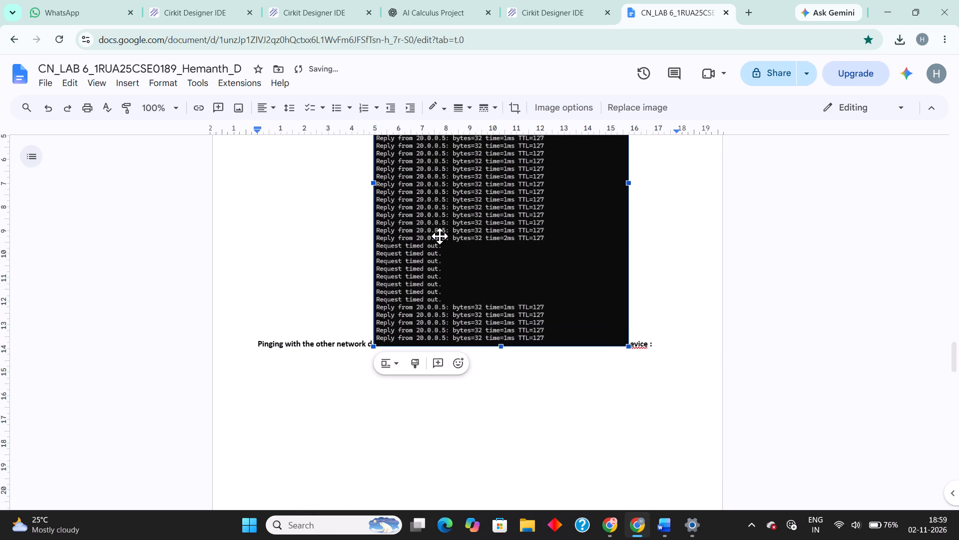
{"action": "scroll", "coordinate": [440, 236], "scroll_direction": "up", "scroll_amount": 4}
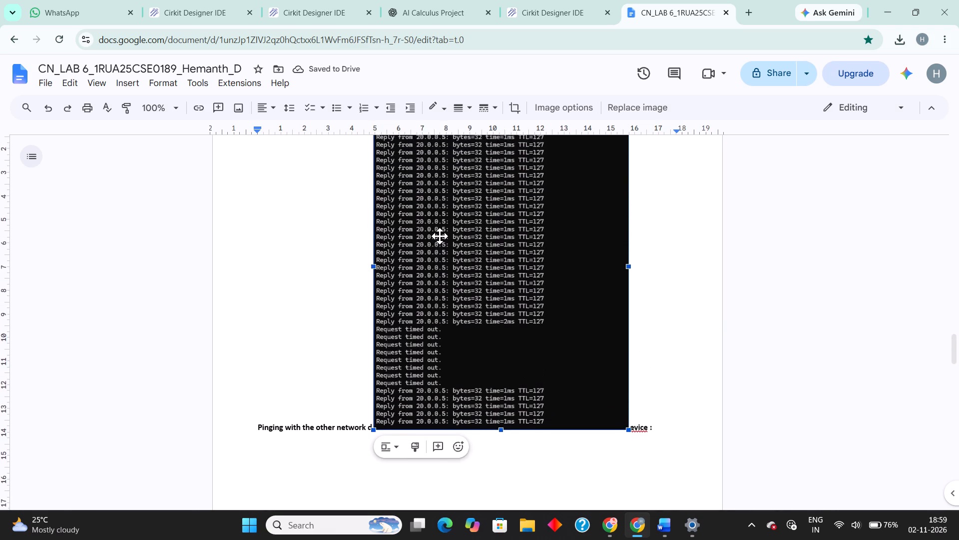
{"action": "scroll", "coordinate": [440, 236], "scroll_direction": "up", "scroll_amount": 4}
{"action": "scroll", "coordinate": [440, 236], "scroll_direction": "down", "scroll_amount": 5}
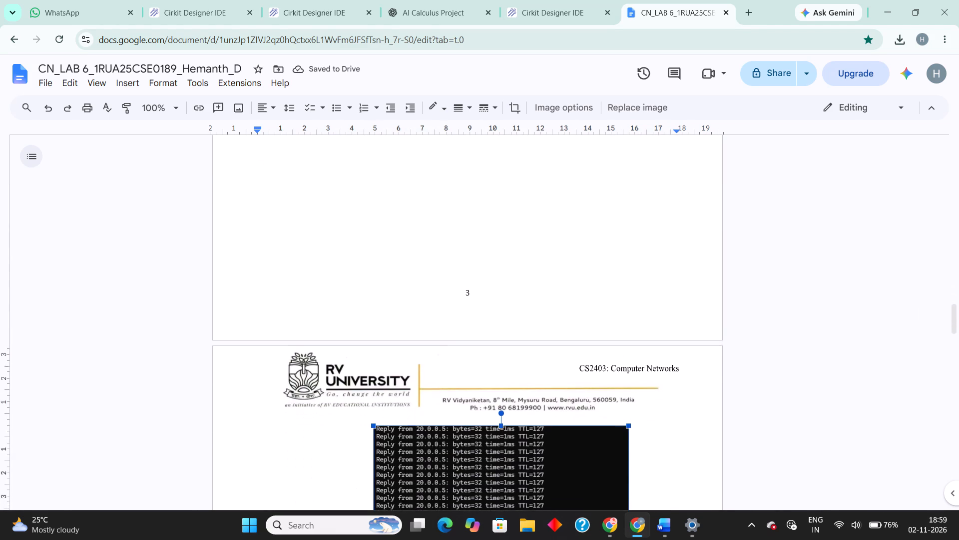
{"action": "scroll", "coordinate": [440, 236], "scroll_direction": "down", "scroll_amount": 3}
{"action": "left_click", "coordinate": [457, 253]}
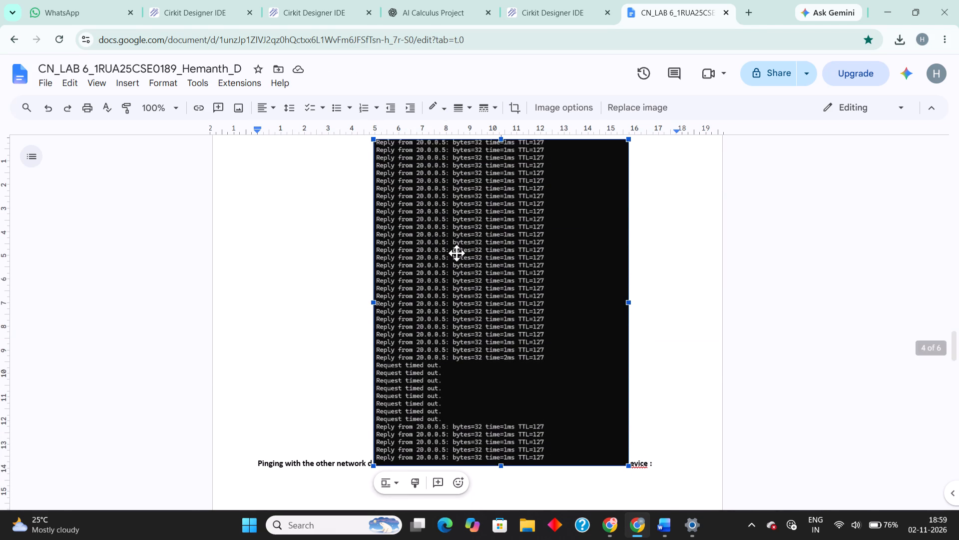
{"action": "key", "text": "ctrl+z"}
Complete the split caption before the ping screenshot so it reads "Pinging with the other network device:".
{"action": "scroll", "coordinate": [467, 321], "scroll_direction": "up", "scroll_amount": 5}
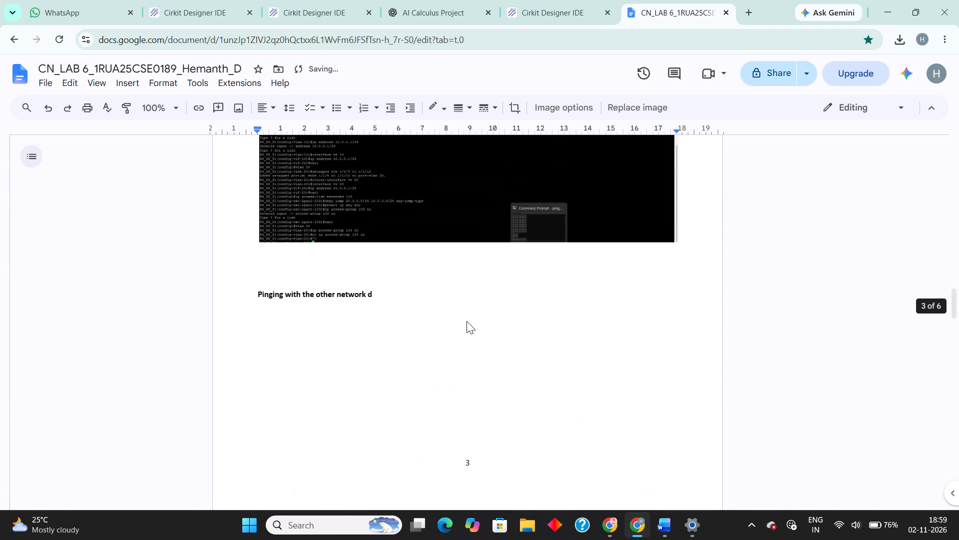
{"action": "scroll", "coordinate": [467, 321], "scroll_direction": "right", "scroll_amount": 2}
{"action": "scroll", "coordinate": [467, 321], "scroll_direction": "up", "scroll_amount": 5}
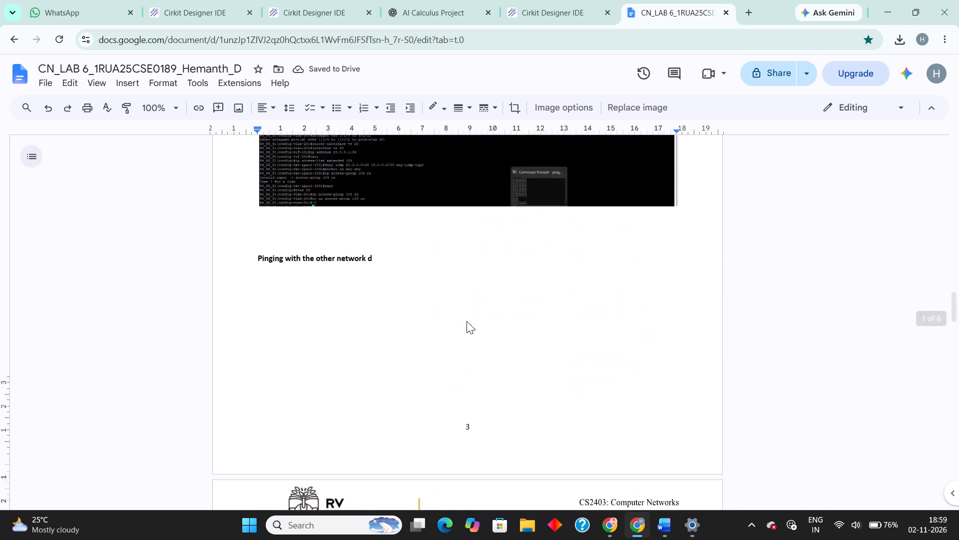
{"action": "scroll", "coordinate": [467, 321], "scroll_direction": "up", "scroll_amount": 1}
{"action": "scroll", "coordinate": [445, 326], "scroll_direction": "down", "scroll_amount": 3}
{"action": "left_click", "coordinate": [405, 343]}
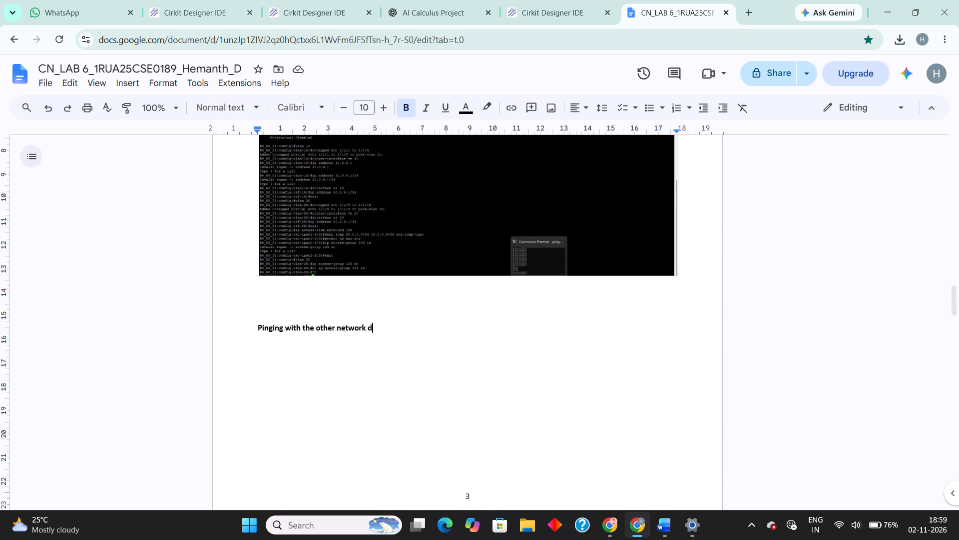
{"action": "key", "text": "e"}
{"action": "type", "text": "vice"}
{"action": "key", "text": "shift+colon"}
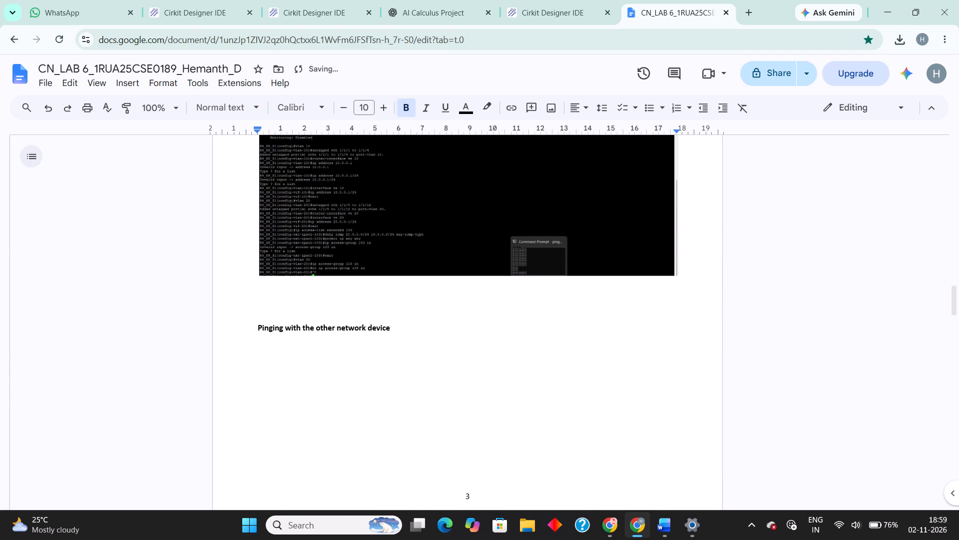
Delete the leftover caption fragment "evice :" that follows the ping screenshot on page 4.
{"action": "scroll", "coordinate": [405, 343], "scroll_direction": "down", "scroll_amount": 10}
{"action": "scroll", "coordinate": [405, 343], "scroll_direction": "up", "scroll_amount": 5}
{"action": "scroll", "coordinate": [405, 343], "scroll_direction": "down", "scroll_amount": 1}
{"action": "left_click", "coordinate": [700, 390]}
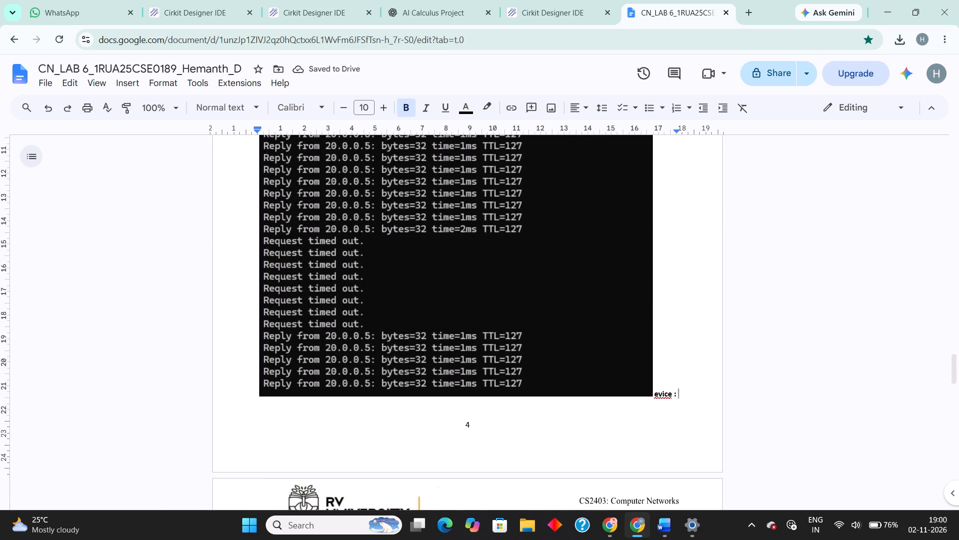
{"action": "key", "text": "BackSpace"}
{"action": "key", "text": "BackSpace"}
{"action": "key", "text": "BackSpace"}
{"action": "key", "text": "BackSpace"}
{"action": "key", "text": "BackSpace"}
{"action": "key", "text": "BackSpace"}
{"action": "key", "text": "BackSpace"}
{"action": "key", "text": "BackSpace"}
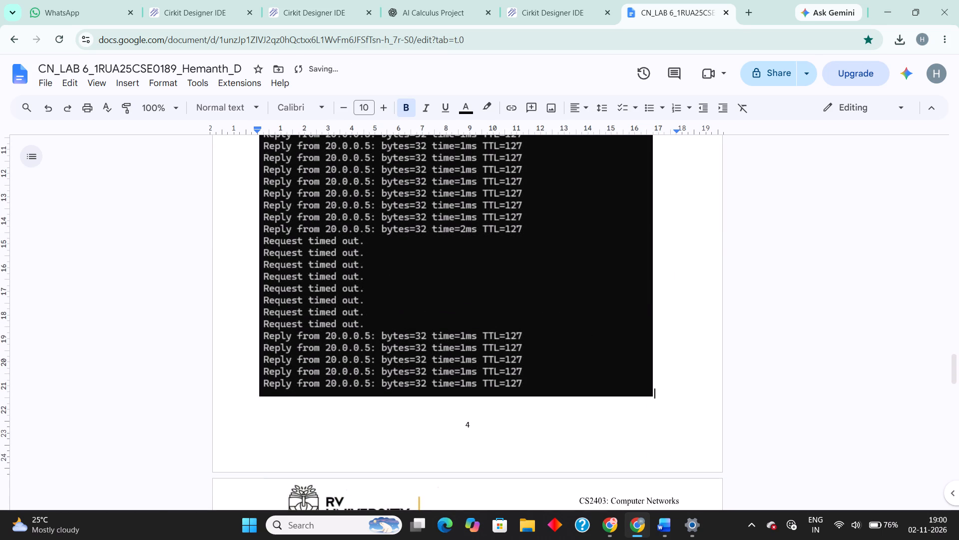
Shrink the ping screenshot on page 4 proportionally to a little over 60% of its width.
{"action": "left_click", "coordinate": [661, 347]}
{"action": "left_click", "coordinate": [536, 252]}
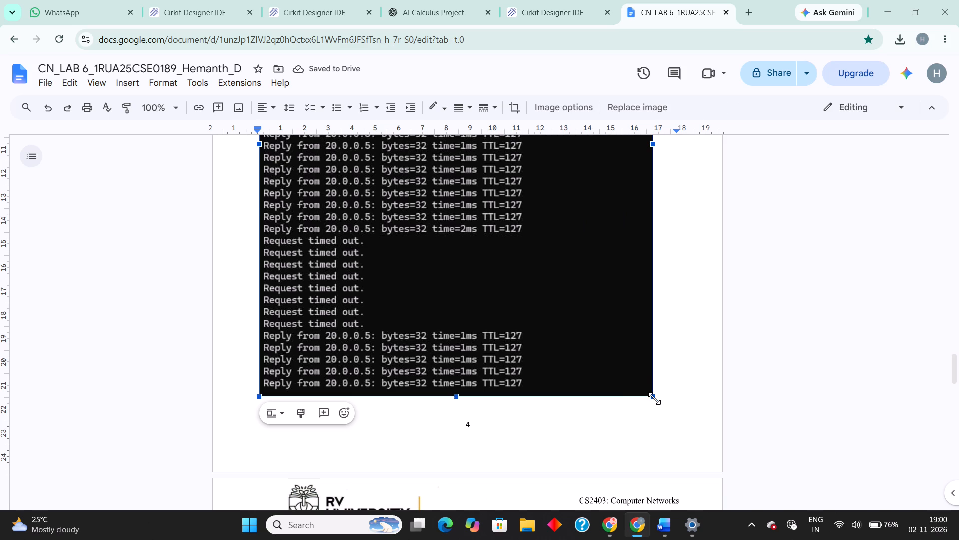
{"action": "left_click_drag", "start_coordinate": [654, 398], "coordinate": [478, 206]}
{"action": "scroll", "coordinate": [478, 206], "scroll_direction": "up", "scroll_amount": 3}
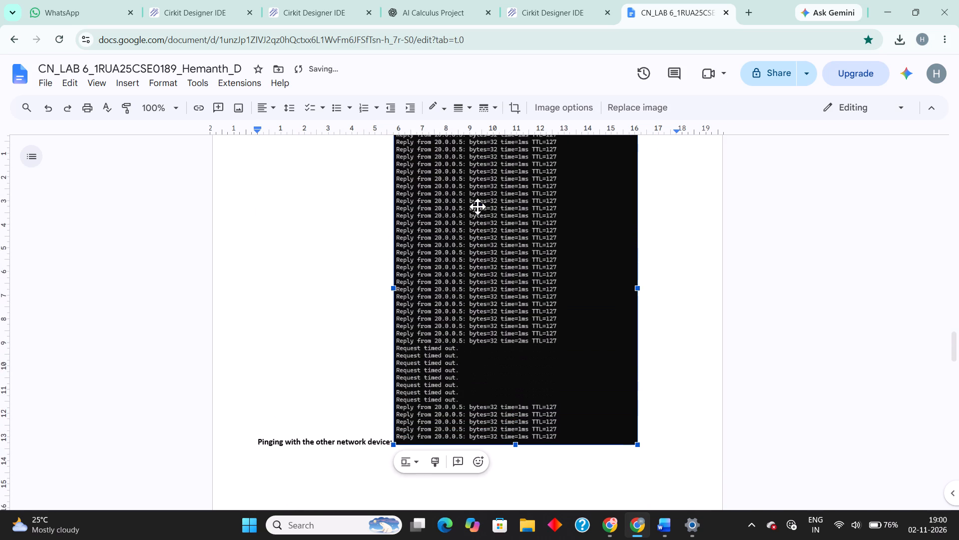
{"action": "left_click", "coordinate": [491, 286]}
{"action": "scroll", "coordinate": [491, 286], "scroll_direction": "up", "scroll_amount": 1}
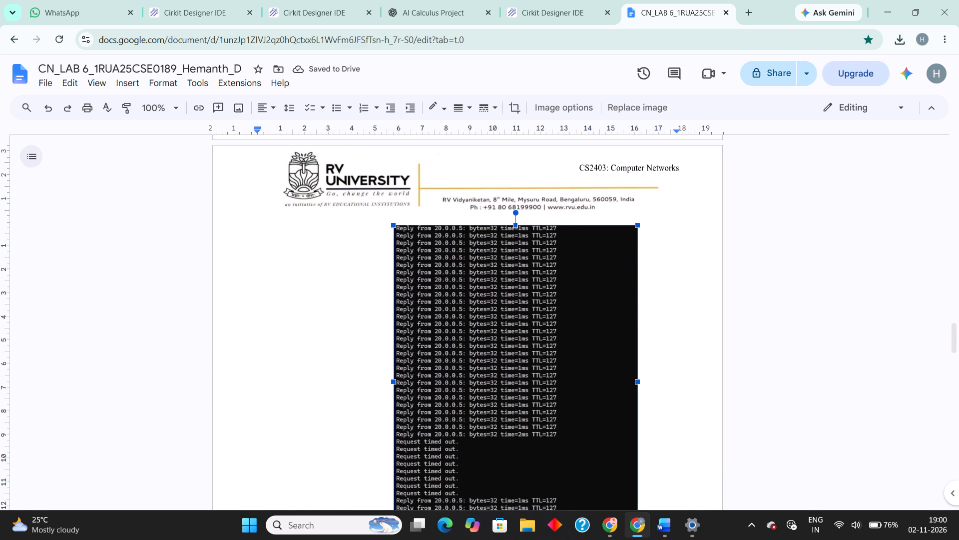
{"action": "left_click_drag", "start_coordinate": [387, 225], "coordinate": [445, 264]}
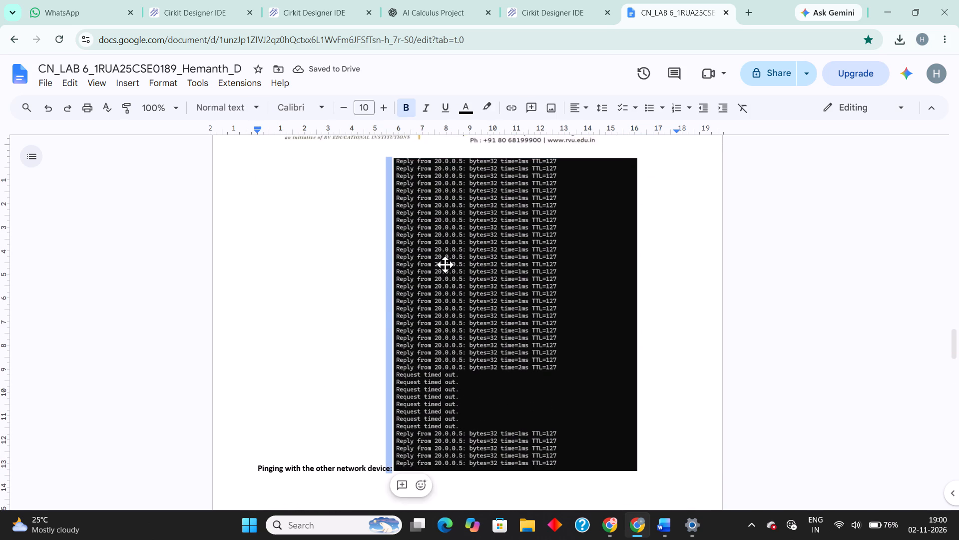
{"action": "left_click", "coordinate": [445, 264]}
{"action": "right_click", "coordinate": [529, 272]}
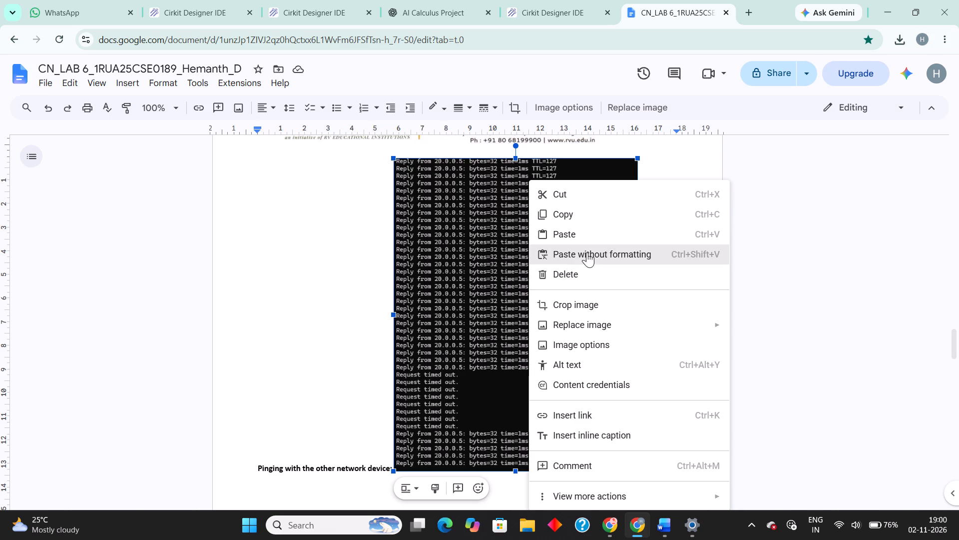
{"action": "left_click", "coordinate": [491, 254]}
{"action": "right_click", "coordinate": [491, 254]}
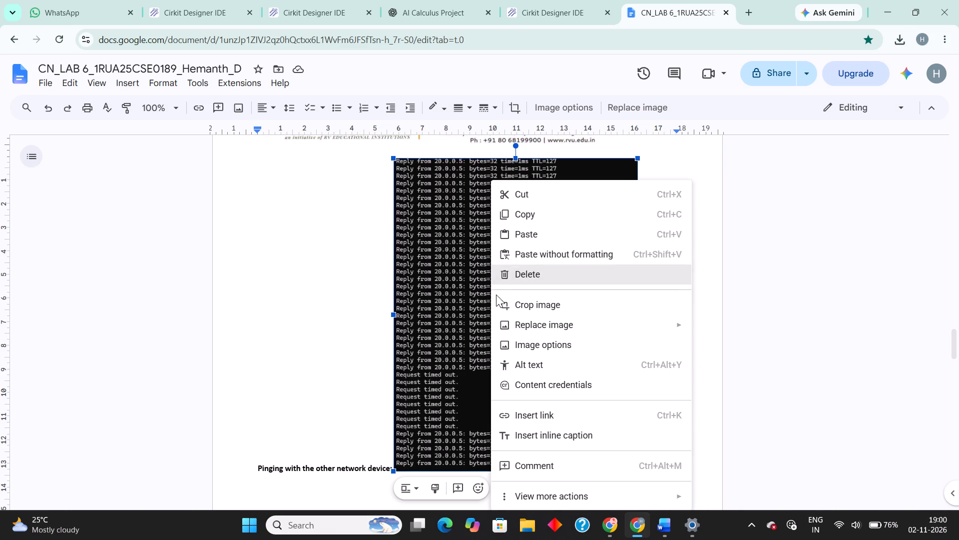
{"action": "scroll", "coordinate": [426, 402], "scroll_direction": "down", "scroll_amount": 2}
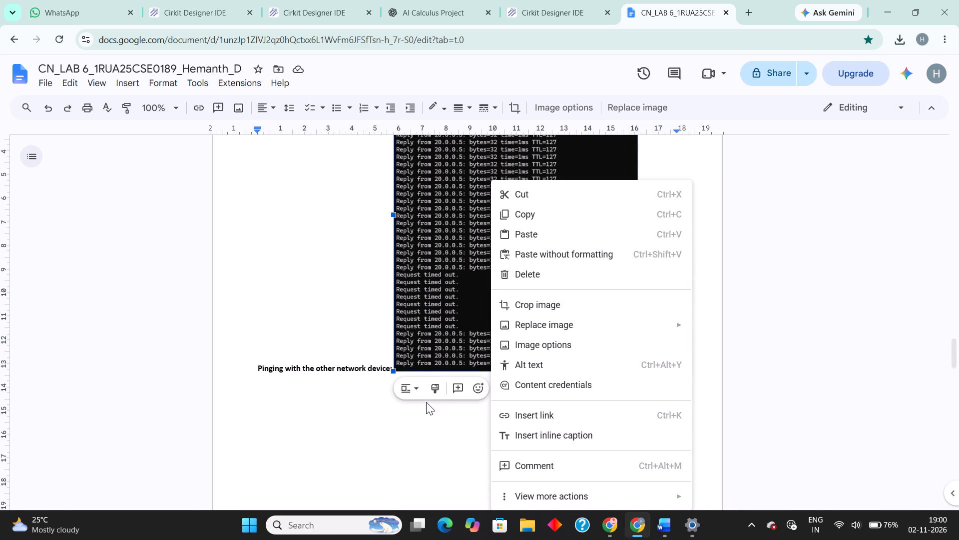
Shrink the ping screenshot further in proportion and check the layout of the preceding pages.
{"action": "left_click", "coordinate": [439, 265]}
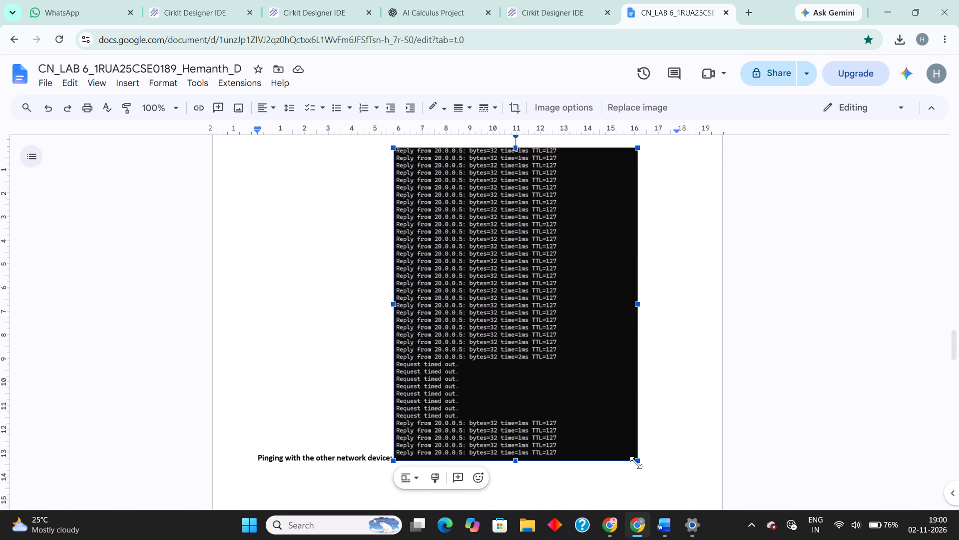
{"action": "left_click_drag", "start_coordinate": [636, 462], "coordinate": [488, 319]}
{"action": "scroll", "coordinate": [521, 295], "scroll_direction": "up", "scroll_amount": 11}
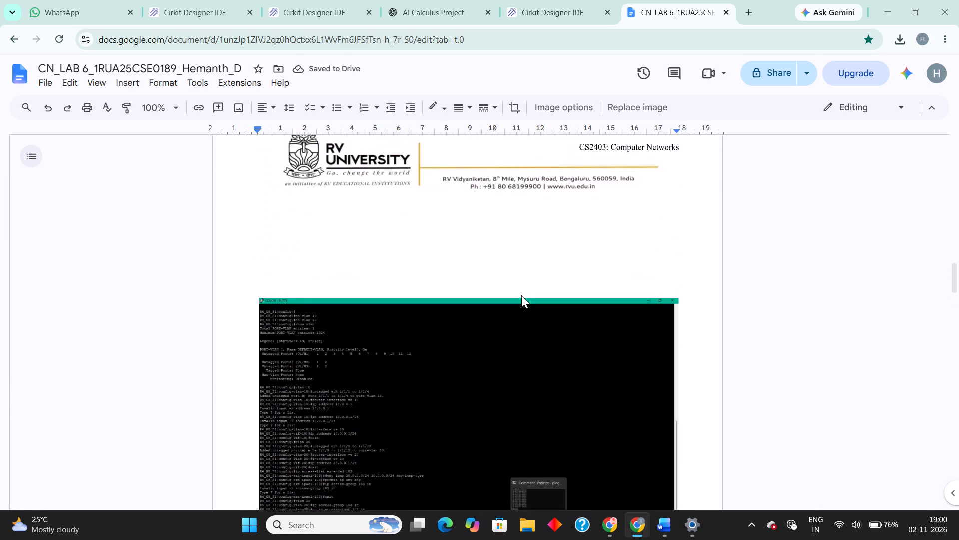
{"action": "scroll", "coordinate": [521, 295], "scroll_direction": "up", "scroll_amount": 4}
{"action": "scroll", "coordinate": [539, 254], "scroll_direction": "down", "scroll_amount": 6}
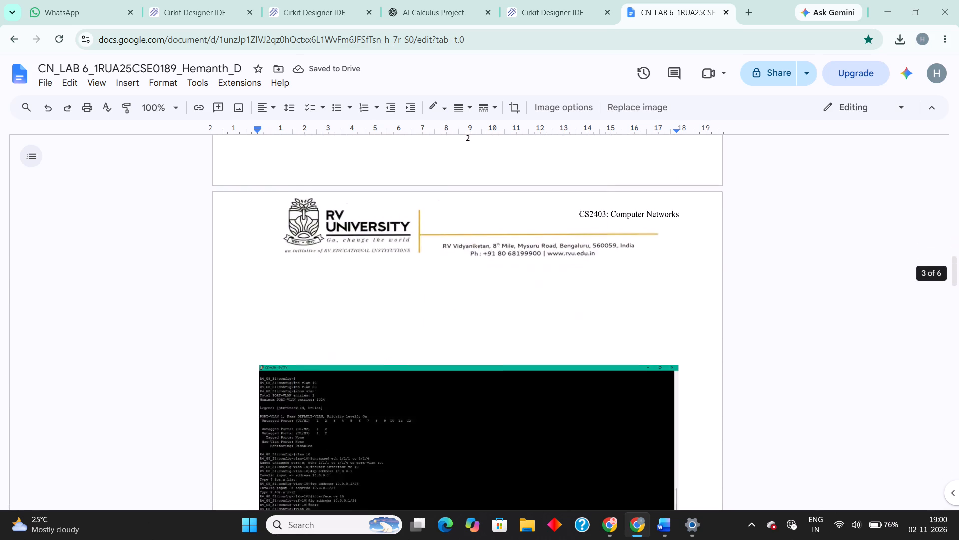
Review the page layout around the console and ping screenshots on pages 3 and 4.
{"action": "scroll", "coordinate": [539, 254], "scroll_direction": "down", "scroll_amount": 4}
{"action": "scroll", "coordinate": [539, 254], "scroll_direction": "up", "scroll_amount": 5}
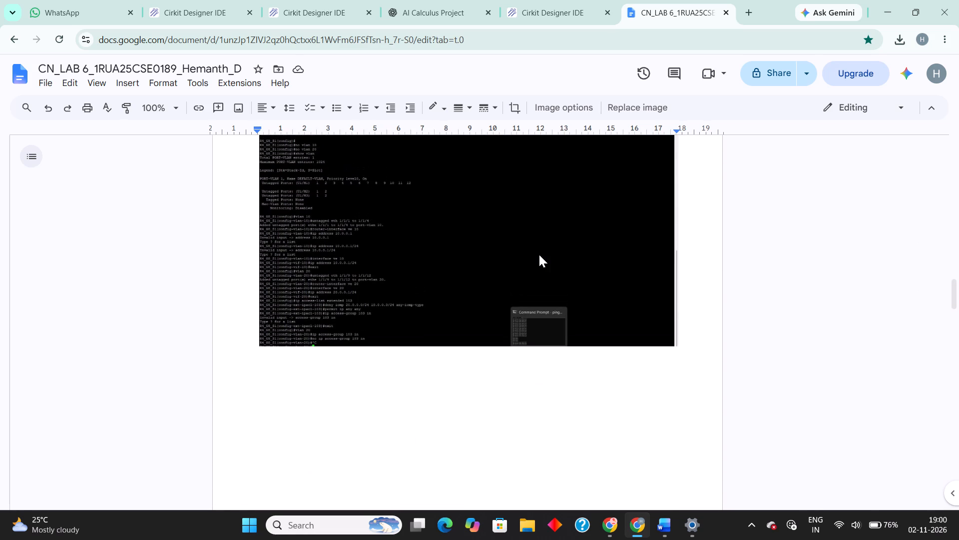
{"action": "scroll", "coordinate": [539, 254], "scroll_direction": "up", "scroll_amount": 2}
{"action": "scroll", "coordinate": [539, 254], "scroll_direction": "down", "scroll_amount": 4}
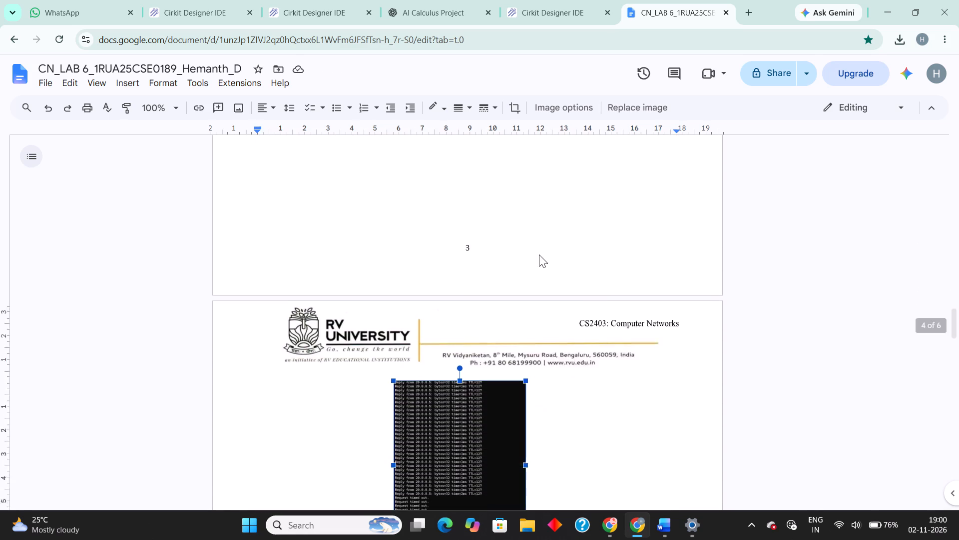
{"action": "scroll", "coordinate": [539, 254], "scroll_direction": "up", "scroll_amount": 6}
{"action": "scroll", "coordinate": [539, 254], "scroll_direction": "right", "scroll_amount": 1}
{"action": "scroll", "coordinate": [539, 254], "scroll_direction": "up", "scroll_amount": 1}
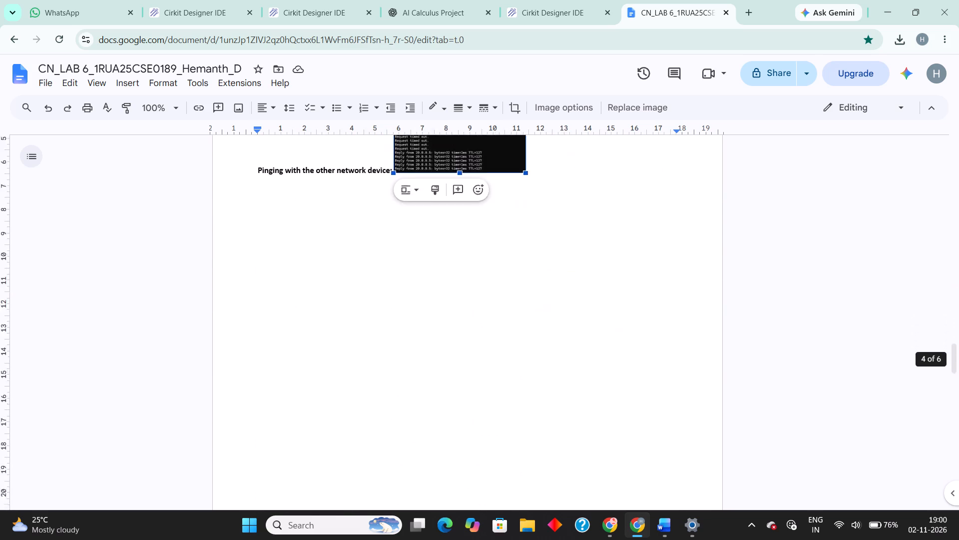
{"action": "scroll", "coordinate": [539, 254], "scroll_direction": "up", "scroll_amount": 1}
{"action": "scroll", "coordinate": [539, 254], "scroll_direction": "down", "scroll_amount": 5}
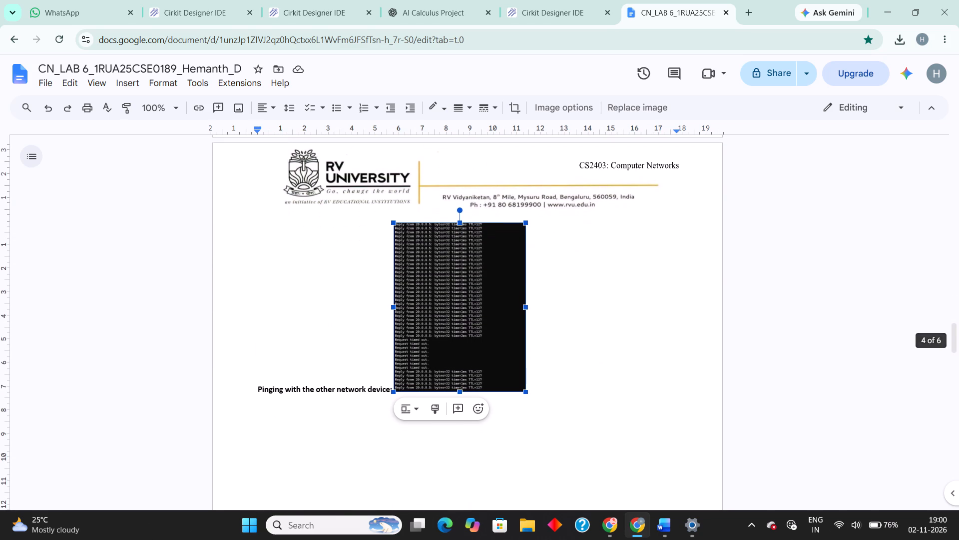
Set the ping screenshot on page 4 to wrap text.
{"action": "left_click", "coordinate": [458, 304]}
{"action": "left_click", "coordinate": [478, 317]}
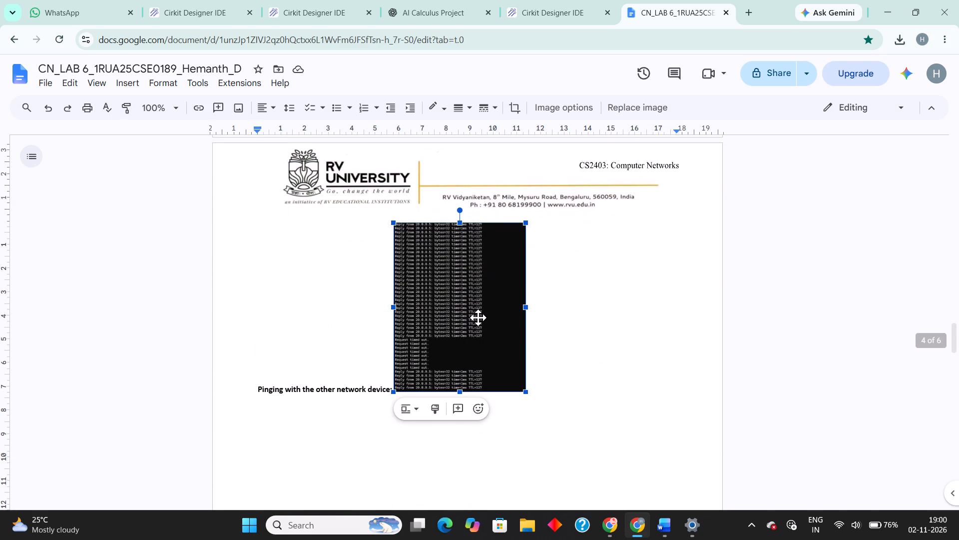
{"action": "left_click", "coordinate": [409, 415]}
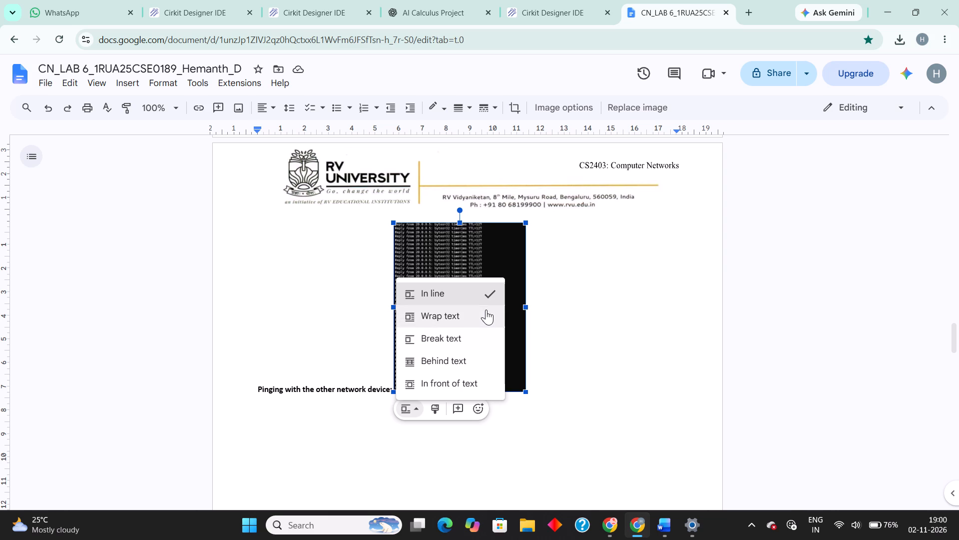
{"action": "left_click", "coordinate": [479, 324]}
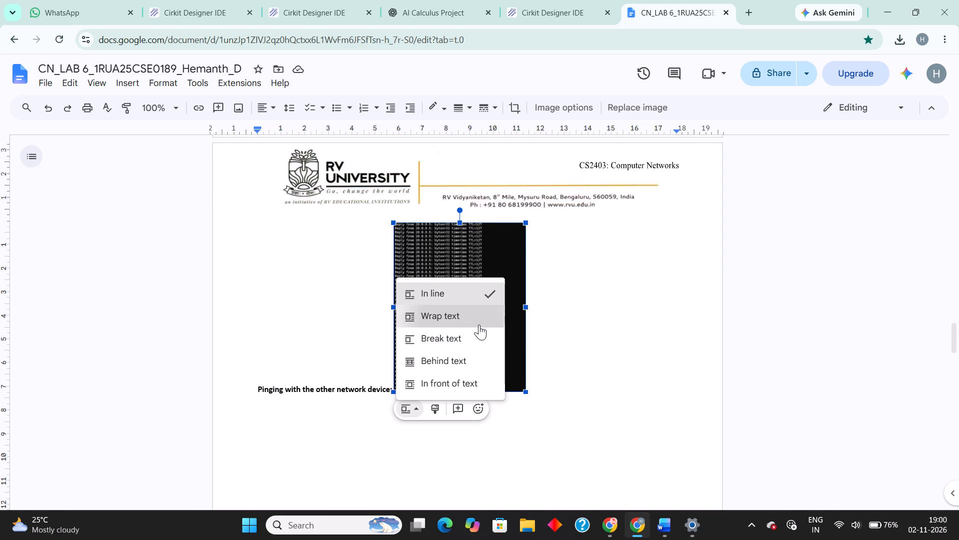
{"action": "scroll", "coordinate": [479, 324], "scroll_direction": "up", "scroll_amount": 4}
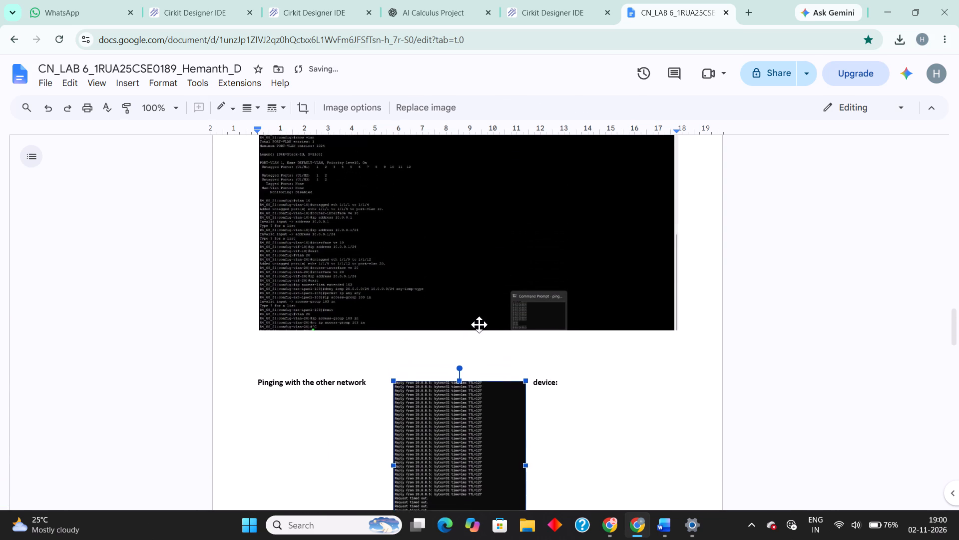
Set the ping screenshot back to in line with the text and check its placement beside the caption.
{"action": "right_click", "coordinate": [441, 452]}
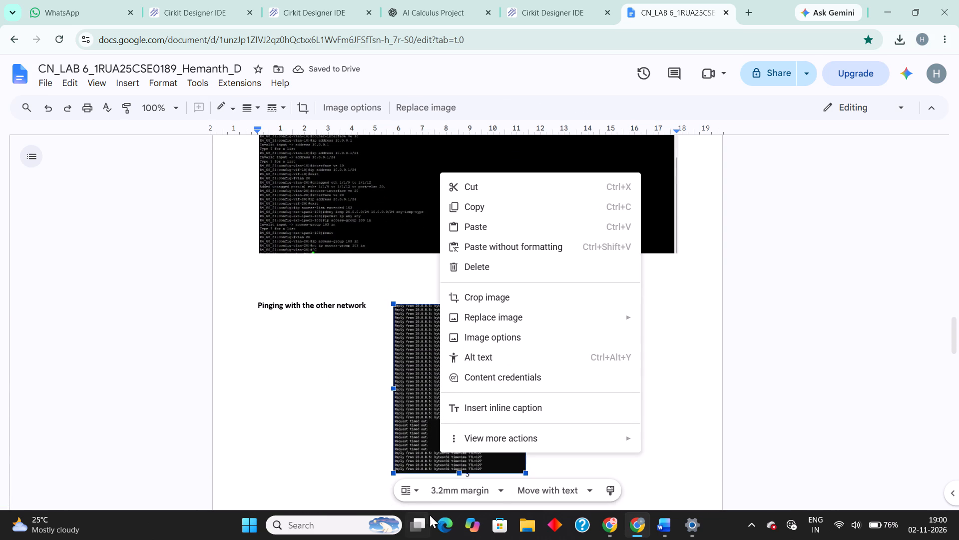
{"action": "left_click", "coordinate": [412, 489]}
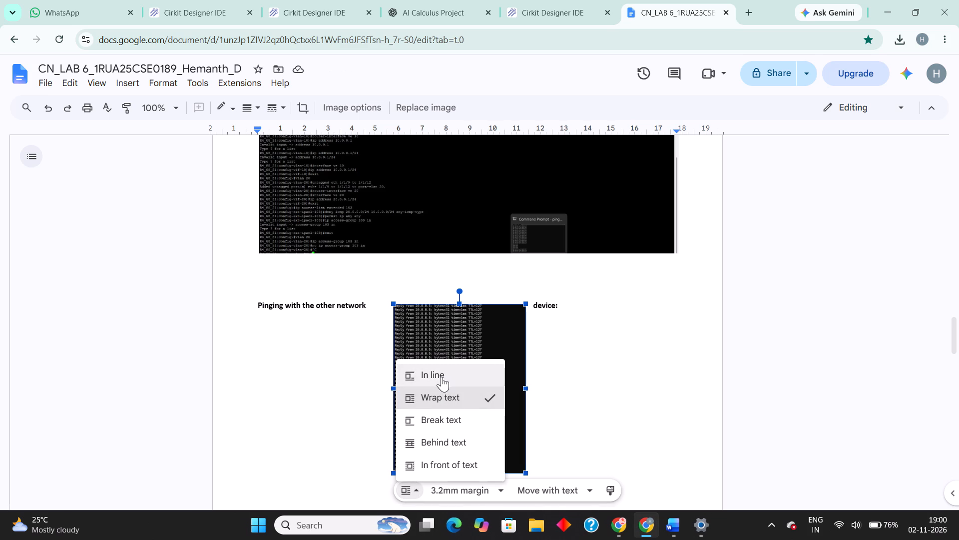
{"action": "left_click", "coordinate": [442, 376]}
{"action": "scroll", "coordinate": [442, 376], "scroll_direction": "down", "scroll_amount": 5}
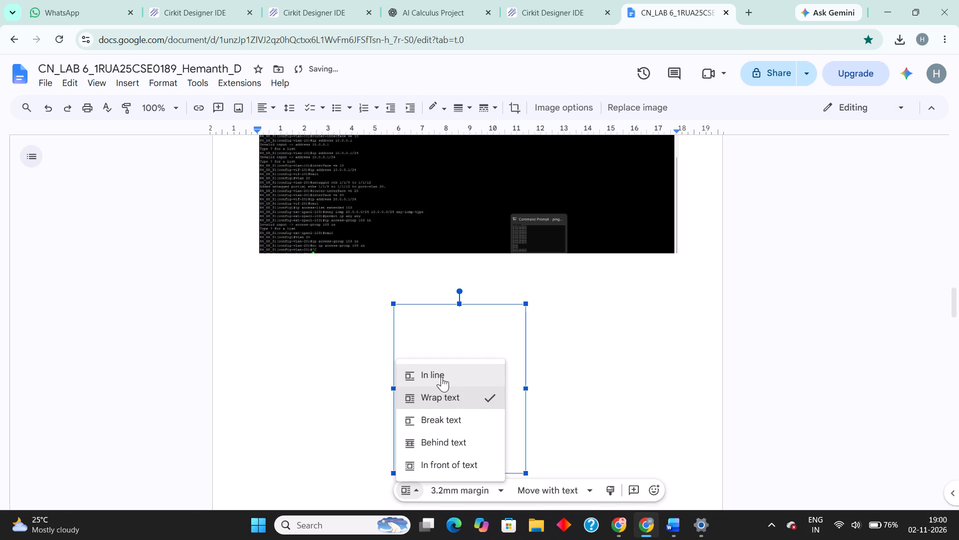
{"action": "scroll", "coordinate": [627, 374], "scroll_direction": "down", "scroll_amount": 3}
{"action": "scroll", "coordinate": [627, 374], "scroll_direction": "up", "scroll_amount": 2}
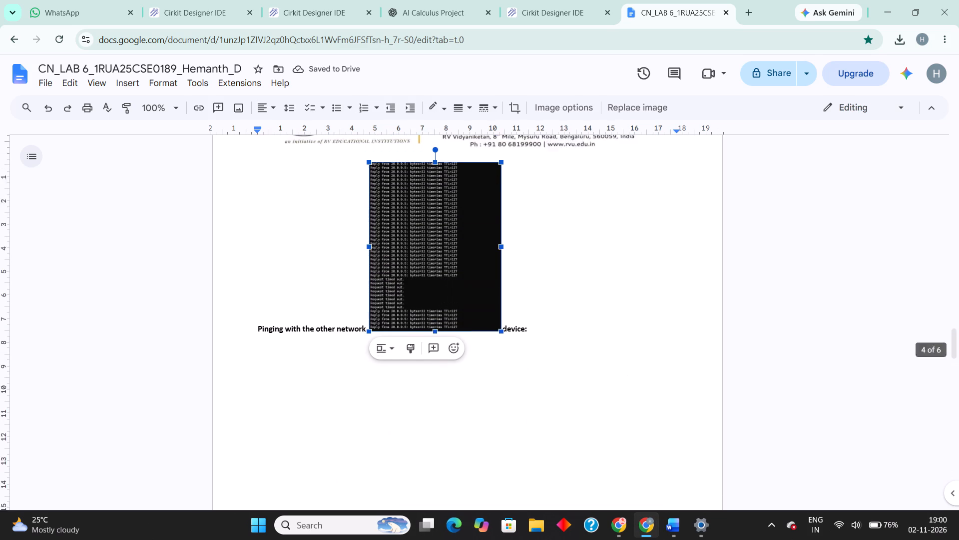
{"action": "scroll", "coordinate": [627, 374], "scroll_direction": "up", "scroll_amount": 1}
Delete the word "device:" after the ping screenshot and place the screenshot on its own line below the caption.
{"action": "left_click", "coordinate": [515, 341]}
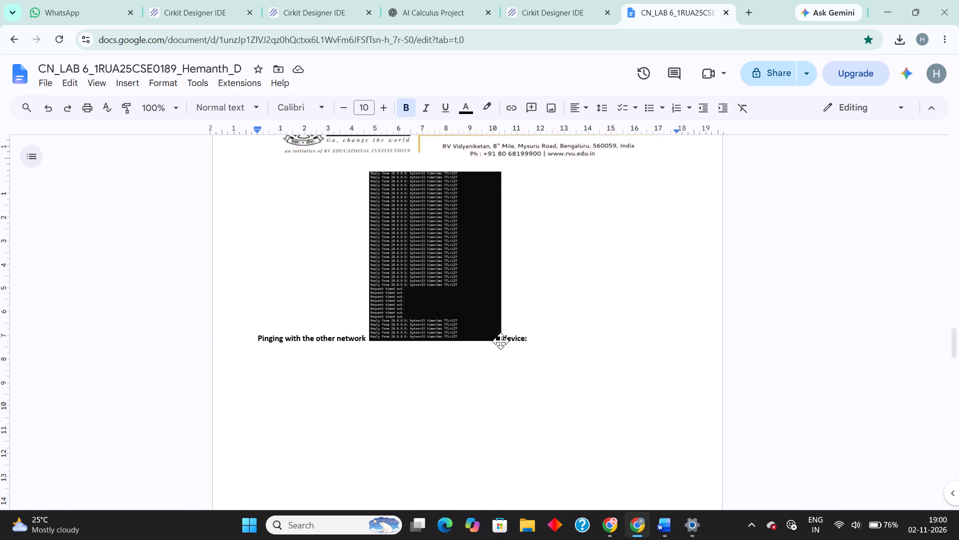
{"action": "left_click", "coordinate": [536, 340]}
{"action": "key", "text": "BackSpace"}
{"action": "key", "text": "BackSpace"}
{"action": "key", "text": "BackSpace"}
{"action": "key", "text": "BackSpace"}
{"action": "key", "text": "BackSpace"}
{"action": "key", "text": "BackSpace"}
{"action": "key", "text": "BackSpace"}
{"action": "key", "text": "ctrl+Left"}
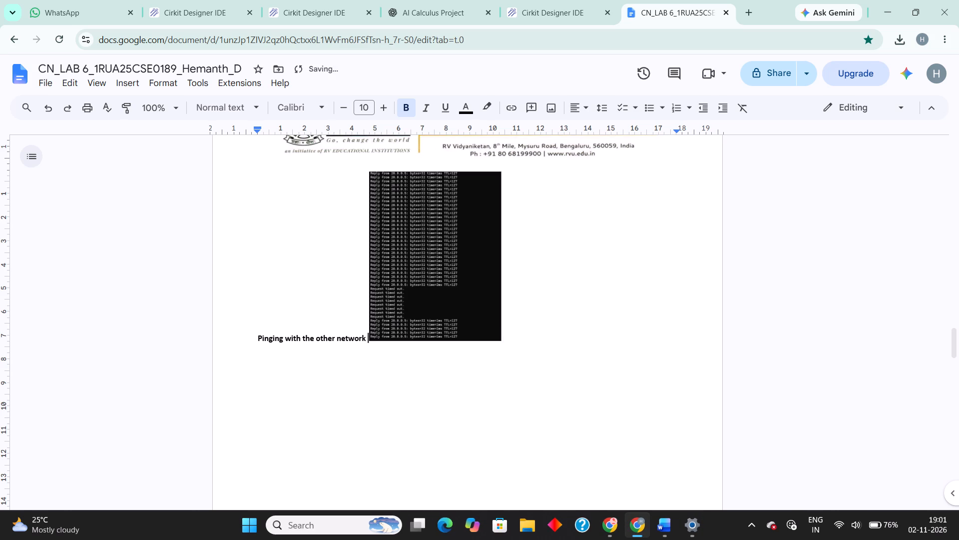
{"action": "key", "text": "Return"}
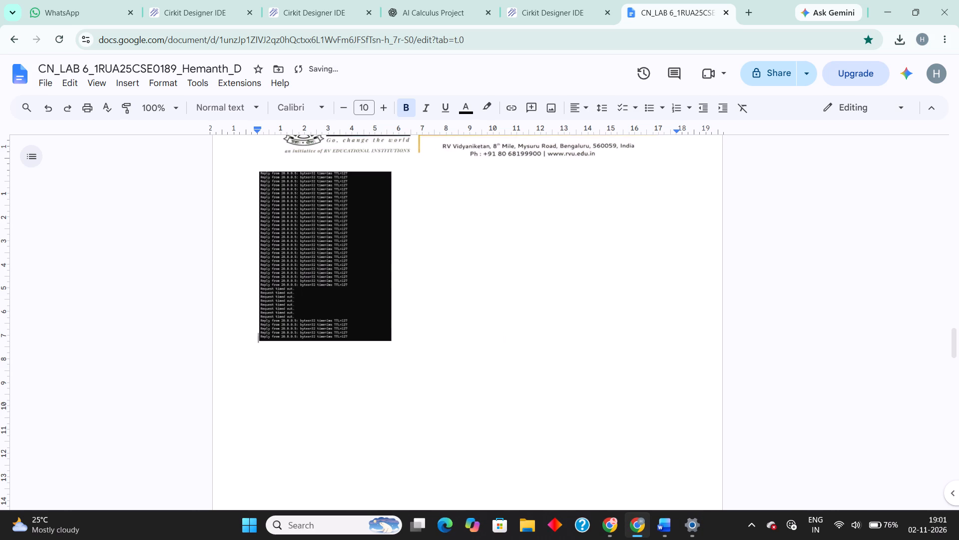
Insert blank lines before the caption "Pinging with the other network" to move it from page 3 to the top of page 4.
{"action": "scroll", "coordinate": [536, 340], "scroll_direction": "up", "scroll_amount": 5}
{"action": "scroll", "coordinate": [536, 340], "scroll_direction": "down", "scroll_amount": 4}
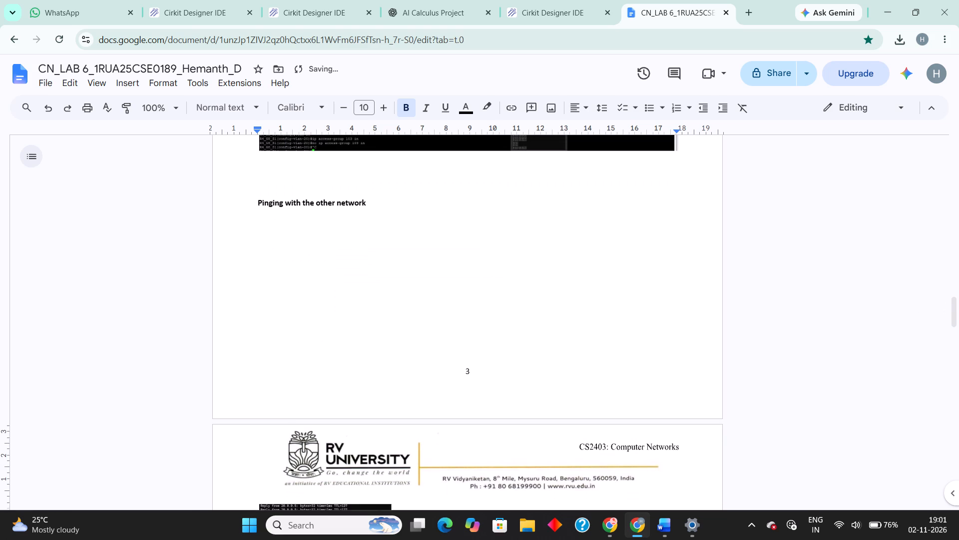
{"action": "left_click", "coordinate": [267, 198]}
{"action": "key", "text": "Left"}
{"action": "key", "text": "Left"}
{"action": "key", "text": "Left"}
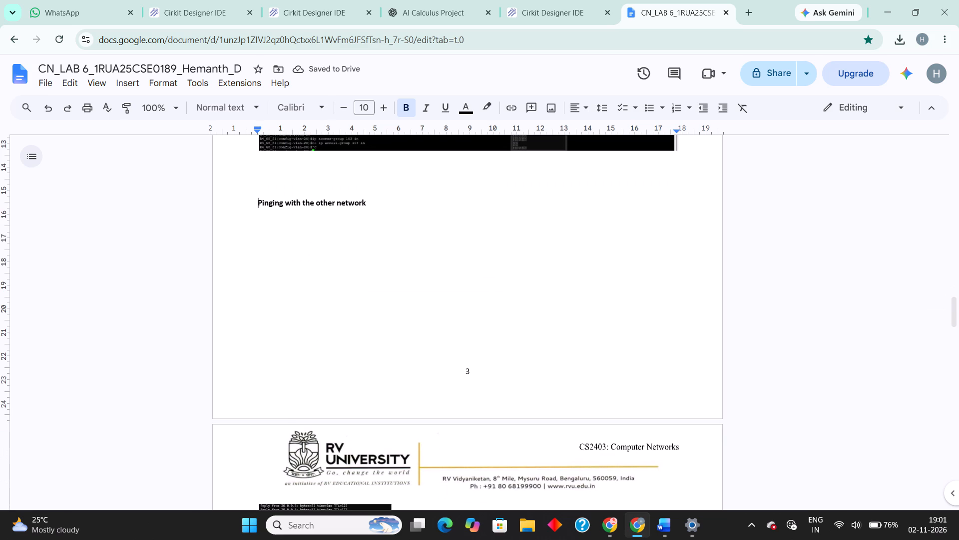
{"action": "key", "text": "Return"}
{"action": "key", "text": "Return"}
{"action": "key", "text": "Return"}
{"action": "key", "text": "Return"}
{"action": "key", "text": "Return"}
{"action": "key", "text": "Return"}
{"action": "key", "text": "Return"}
{"action": "key", "text": "Return"}
{"action": "key", "text": "Return"}
{"action": "key", "text": "Return"}
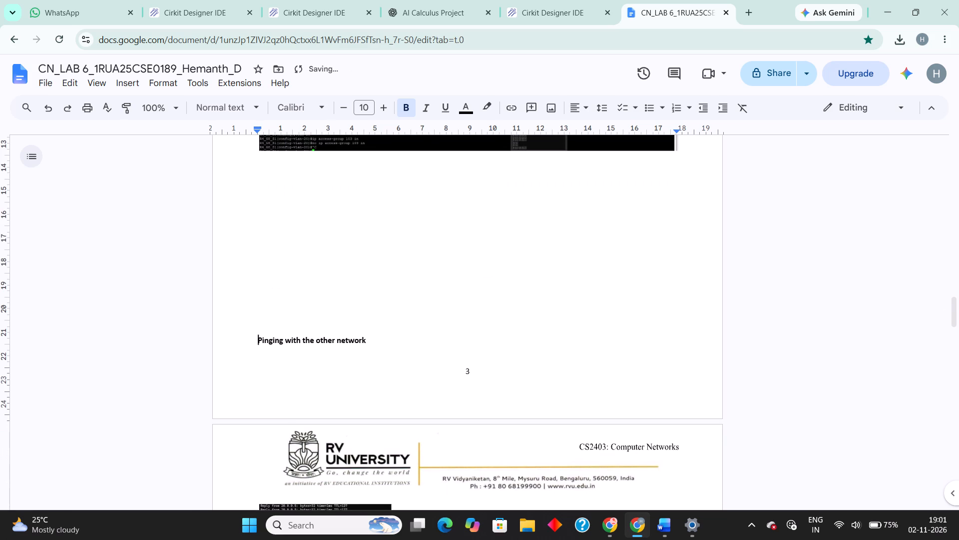
{"action": "key", "text": "Return"}
{"action": "key", "text": "Return"}
Complete the caption above the ping screenshot so it reads "Pinging with the other network device:".
{"action": "scroll", "coordinate": [267, 198], "scroll_direction": "down", "scroll_amount": 3}
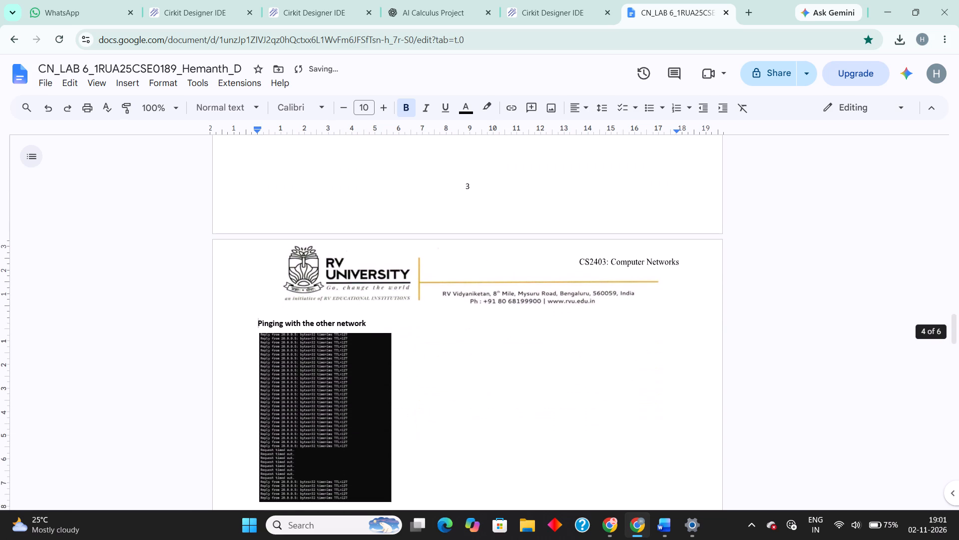
{"action": "key", "text": "ctrl+Right"}
{"action": "key", "text": "ctrl+Right"}
{"action": "key", "text": "ctrl+Right"}
{"action": "key", "text": "ctrl+Right"}
{"action": "key", "text": "ctrl+Right"}
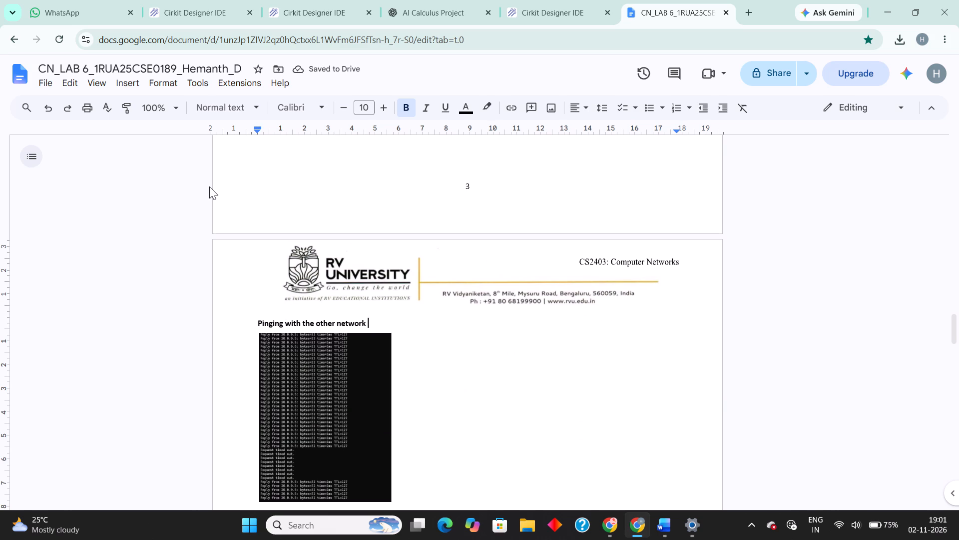
{"action": "type", "text": "device"}
{"action": "key", "text": "shift+colon"}
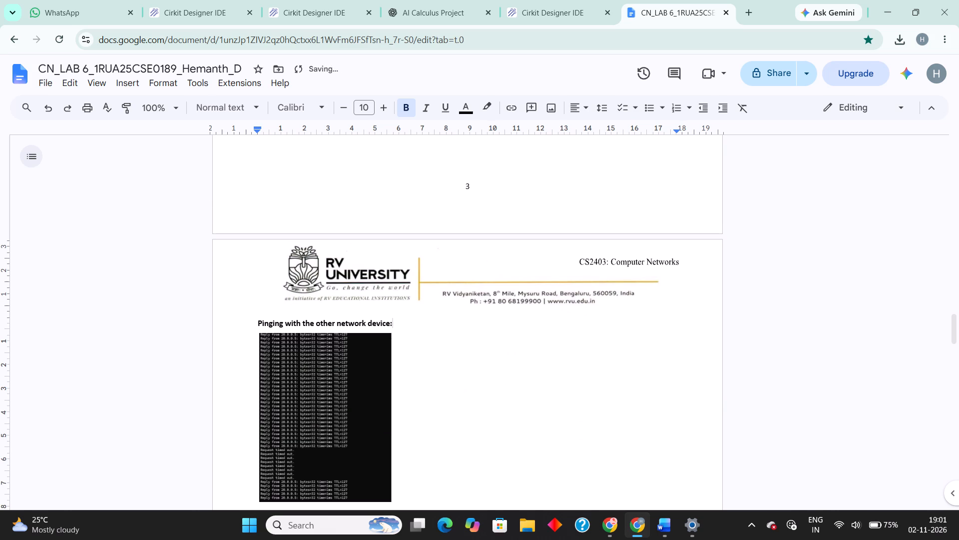
{"action": "left_click", "coordinate": [220, 160]}
Enlarge the ping screenshot below the caption proportionally to about 13 cm wide.
{"action": "scroll", "coordinate": [220, 160], "scroll_direction": "down", "scroll_amount": 1}
{"action": "left_click", "coordinate": [288, 278]}
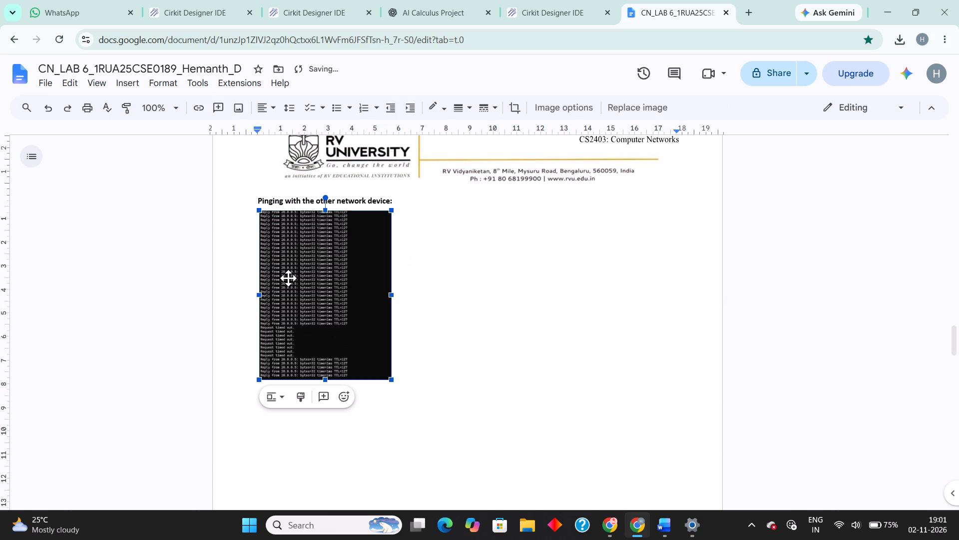
{"action": "left_click_drag", "start_coordinate": [395, 373], "coordinate": [500, 433]}
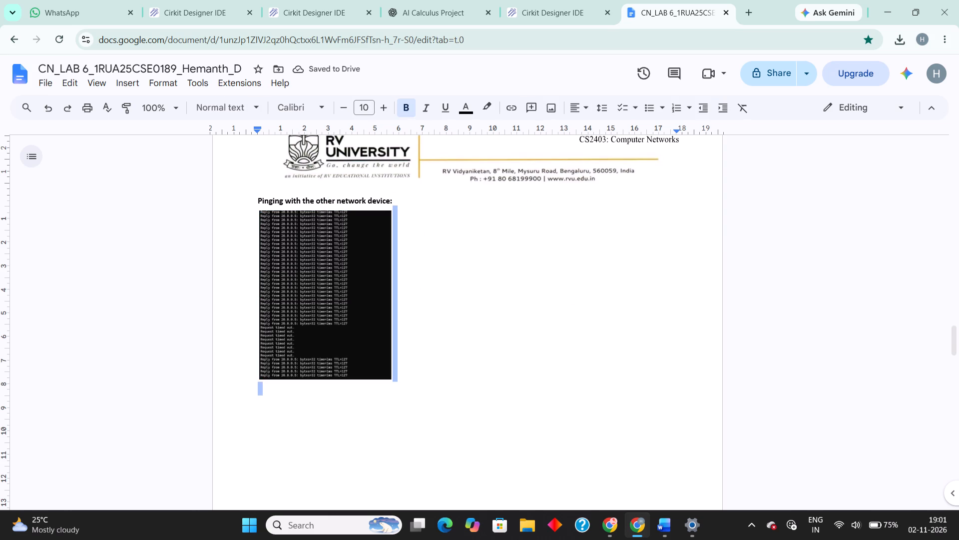
{"action": "left_click_drag", "start_coordinate": [500, 433], "coordinate": [377, 337]}
{"action": "left_click", "coordinate": [377, 337]}
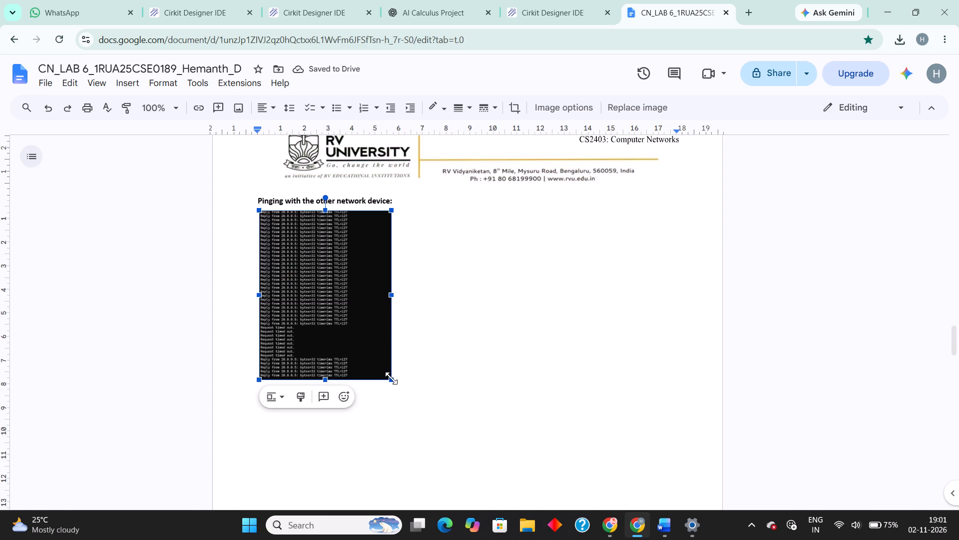
{"action": "left_click_drag", "start_coordinate": [391, 378], "coordinate": [571, 529]}
{"action": "scroll", "coordinate": [571, 529], "scroll_direction": "down", "scroll_amount": 6}
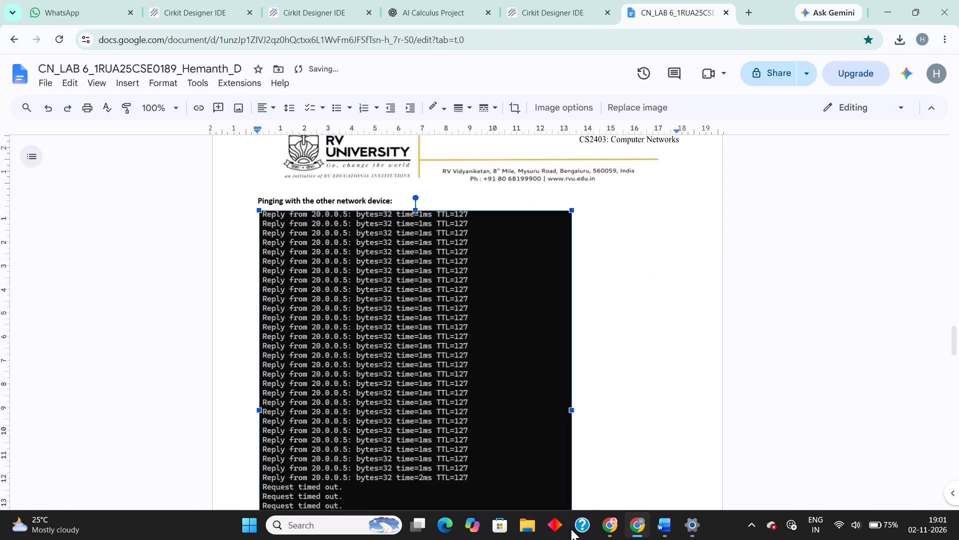
{"action": "scroll", "coordinate": [571, 529], "scroll_direction": "down", "scroll_amount": 2}
{"action": "scroll", "coordinate": [443, 447], "scroll_direction": "down", "scroll_amount": 3}
{"action": "scroll", "coordinate": [443, 447], "scroll_direction": "up", "scroll_amount": 1}
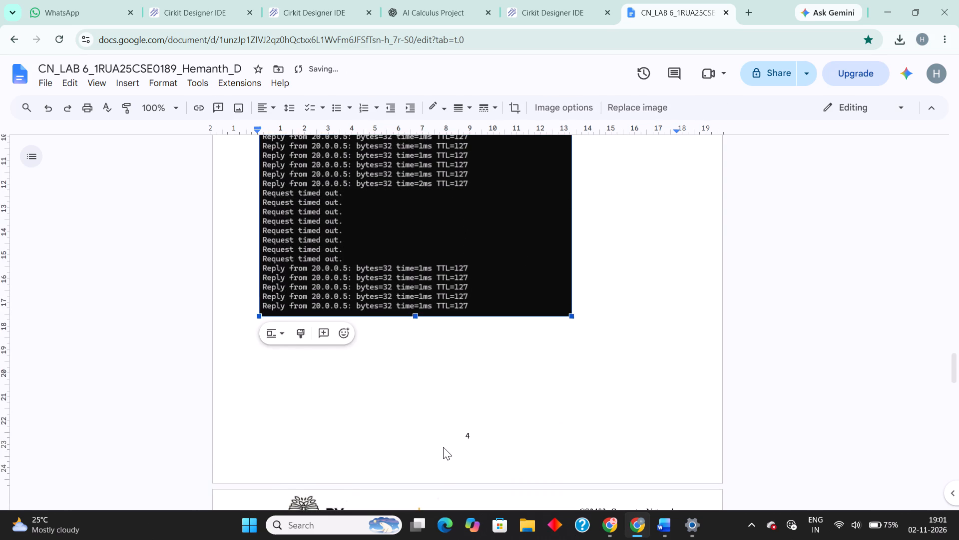
{"action": "scroll", "coordinate": [443, 447], "scroll_direction": "up", "scroll_amount": 1}
Center the enlarged ping screenshot horizontally on page 4.
{"action": "left_click", "coordinate": [272, 108]}
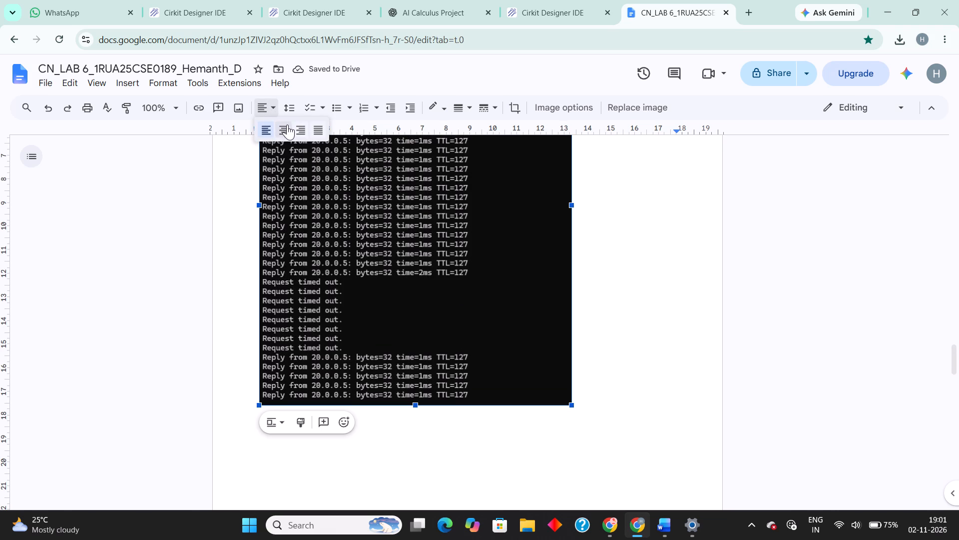
{"action": "left_click", "coordinate": [286, 125]}
{"action": "left_click", "coordinate": [799, 312]}
Delete the two ping 20.0.0.3 screenshots and the Command Prompt ping 20.0.0.2 screenshot on page 5.
{"action": "scroll", "coordinate": [799, 312], "scroll_direction": "up", "scroll_amount": 3}
{"action": "scroll", "coordinate": [799, 312], "scroll_direction": "down", "scroll_amount": 6}
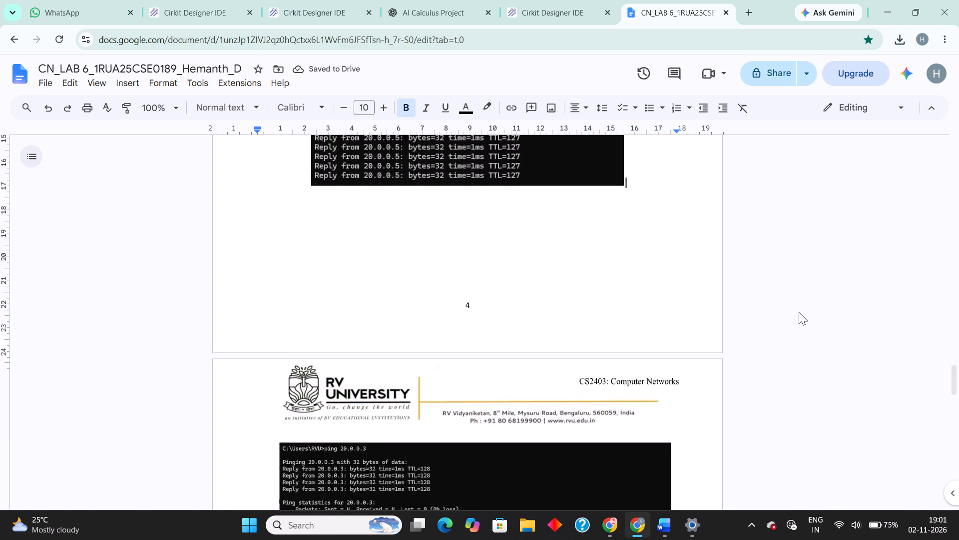
{"action": "scroll", "coordinate": [799, 312], "scroll_direction": "down", "scroll_amount": 3}
{"action": "scroll", "coordinate": [799, 312], "scroll_direction": "up", "scroll_amount": 2}
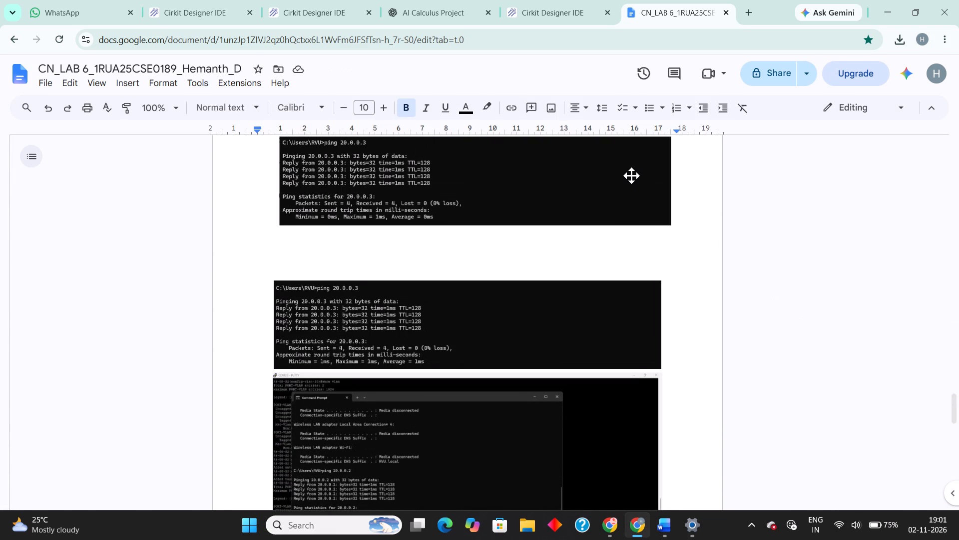
{"action": "left_click", "coordinate": [625, 179]}
{"action": "key", "text": "Delete"}
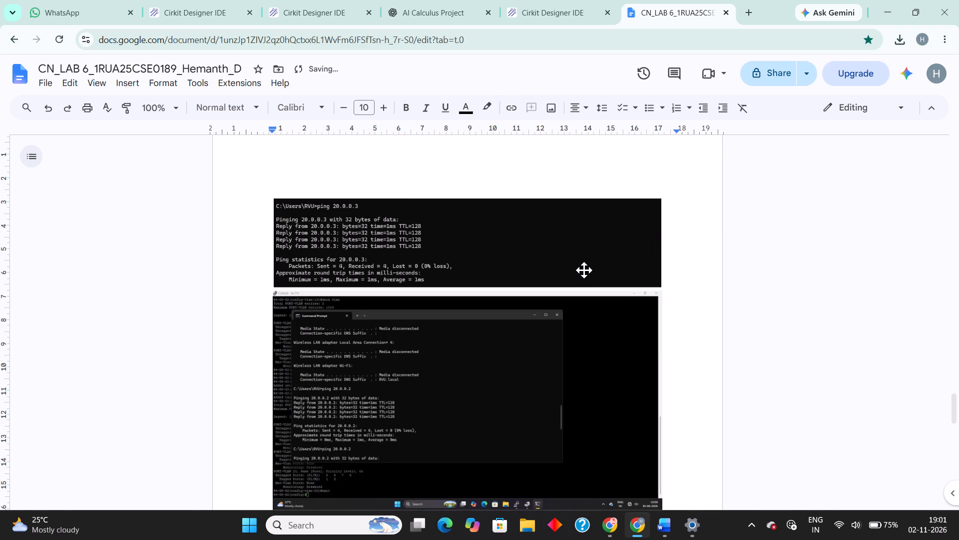
{"action": "left_click", "coordinate": [583, 272]}
{"action": "key", "text": "Delete"}
{"action": "left_click", "coordinate": [577, 320]}
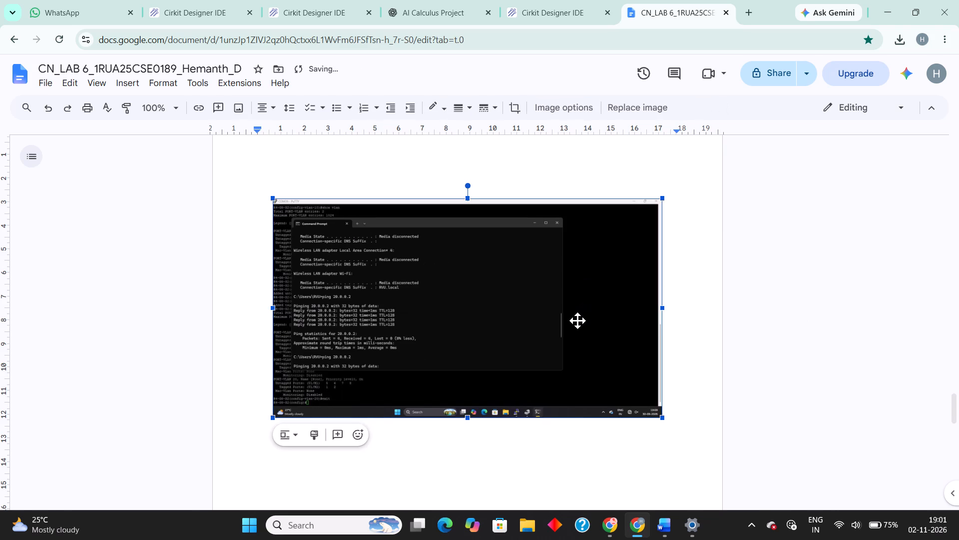
{"action": "key", "text": "Delete"}
Delete the two "Destination host unreachable" ping screenshots on page 6, for 20.0.0.3 and 20.0.0.2.
{"action": "scroll", "coordinate": [577, 320], "scroll_direction": "down", "scroll_amount": 6}
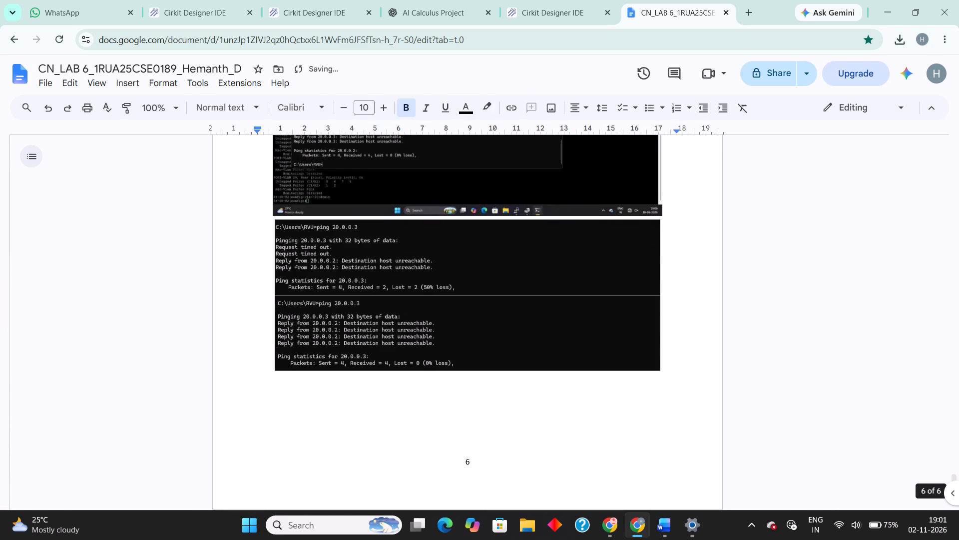
{"action": "scroll", "coordinate": [577, 320], "scroll_direction": "down", "scroll_amount": 1}
{"action": "left_click", "coordinate": [542, 359]}
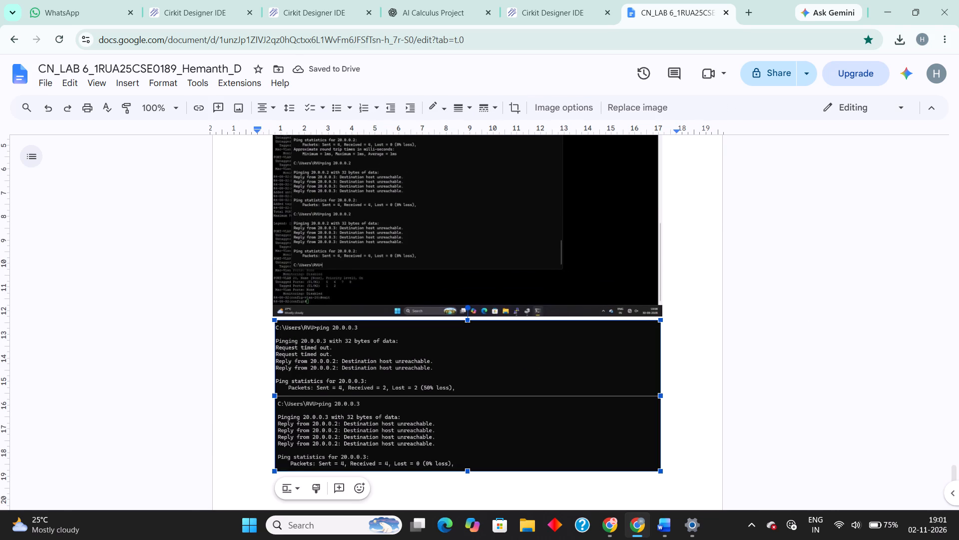
{"action": "key", "text": "Delete"}
{"action": "left_click", "coordinate": [513, 282]}
{"action": "key", "text": "Delete"}
{"action": "scroll", "coordinate": [512, 293], "scroll_direction": "up", "scroll_amount": 1}
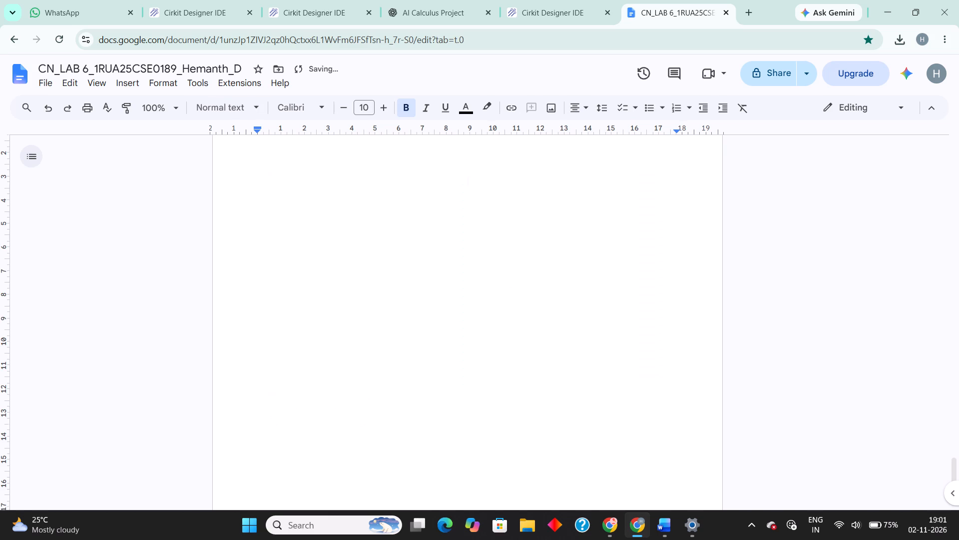
Delete the numbered "Different VLAN-same Switch" and "Different VLAN-different Switch" headings on page 6.
{"action": "scroll", "coordinate": [512, 293], "scroll_direction": "up", "scroll_amount": 2}
{"action": "key", "text": "ctrl+BackSpace"}
{"action": "key", "text": "ctrl+BackSpace"}
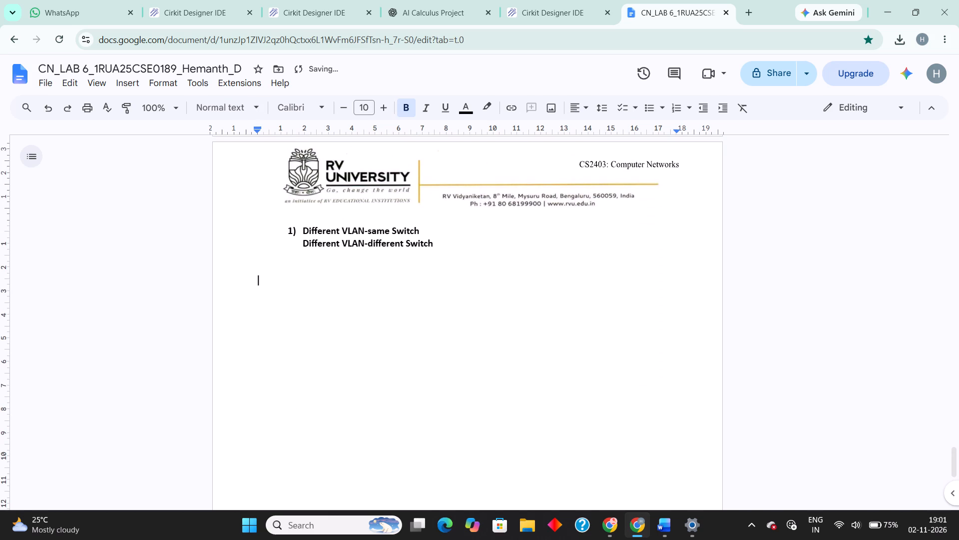
{"action": "key", "text": "ctrl+BackSpace"}
{"action": "key", "text": "ctrl+BackSpace"}
{"action": "key", "text": "ctrl+BackSpace"}
{"action": "key", "text": "ctrl+BackSpace"}
{"action": "key", "text": "ctrl+BackSpace"}
{"action": "key", "text": "ctrl+BackSpace"}
{"action": "key", "text": "ctrl+BackSpace"}
{"action": "key", "text": "ctrl+BackSpace"}
{"action": "key", "text": "ctrl+BackSpace"}
{"action": "key", "text": "ctrl+BackSpace"}
{"action": "key", "text": "ctrl+BackSpace"}
{"action": "key", "text": "ctrl+BackSpace"}
{"action": "key", "text": "ctrl+BackSpace"}
{"action": "key", "text": "ctrl+BackSpace"}
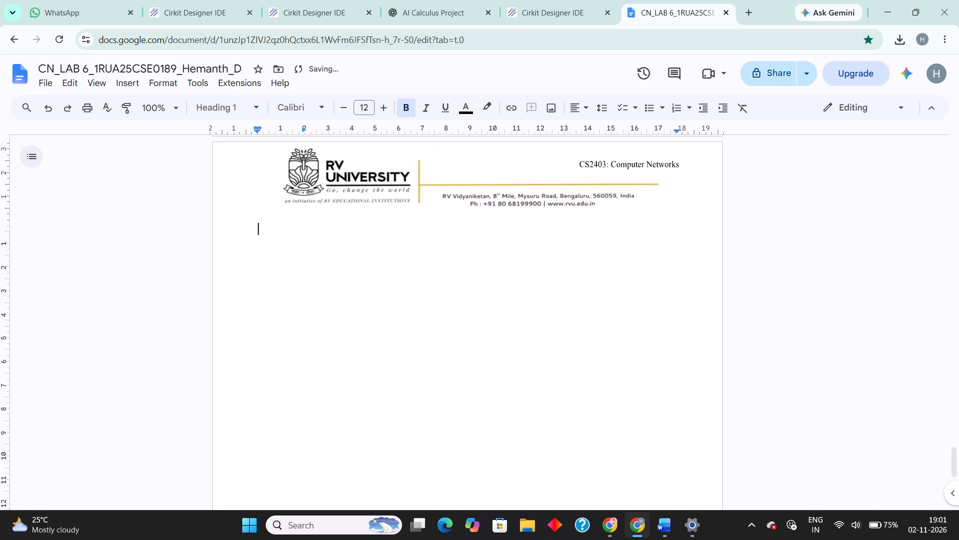
{"action": "key", "text": "ctrl+BackSpace"}
Try to remove the empty page 6 by deleting the blank lines at the end of the document.
{"action": "scroll", "coordinate": [512, 293], "scroll_direction": "down", "scroll_amount": 10}
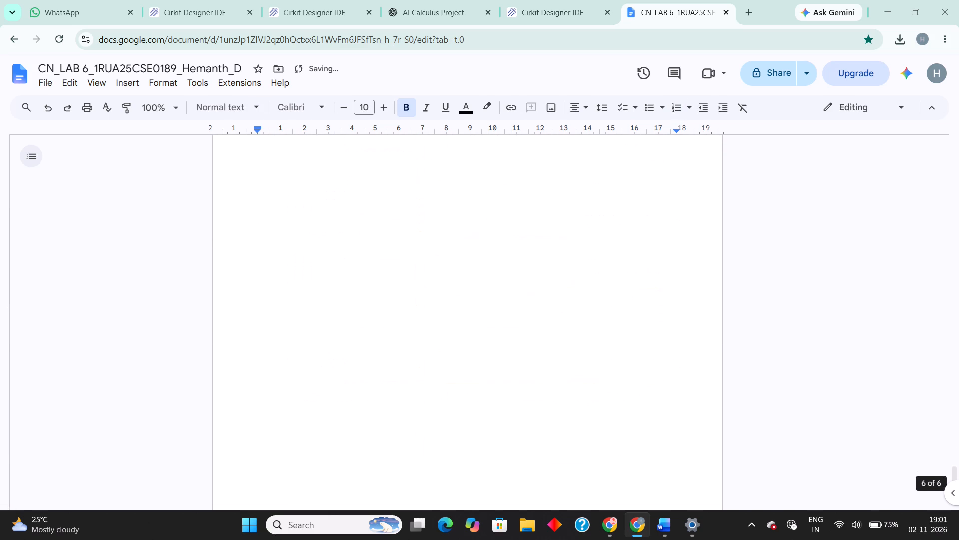
{"action": "scroll", "coordinate": [512, 293], "scroll_direction": "down", "scroll_amount": 6}
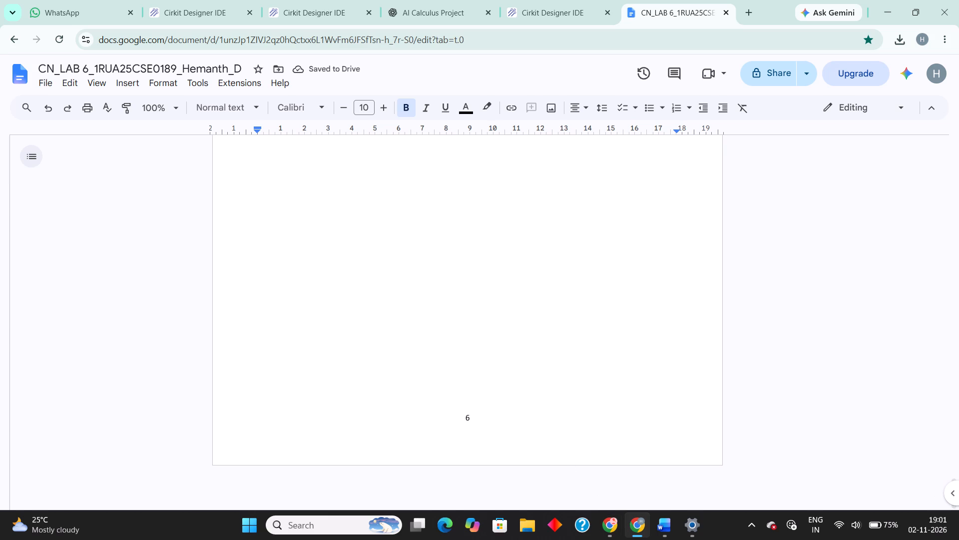
{"action": "left_click", "coordinate": [532, 428]}
{"action": "key", "text": "Delete"}
{"action": "key", "text": "Delete"}
{"action": "key", "text": "Delete"}
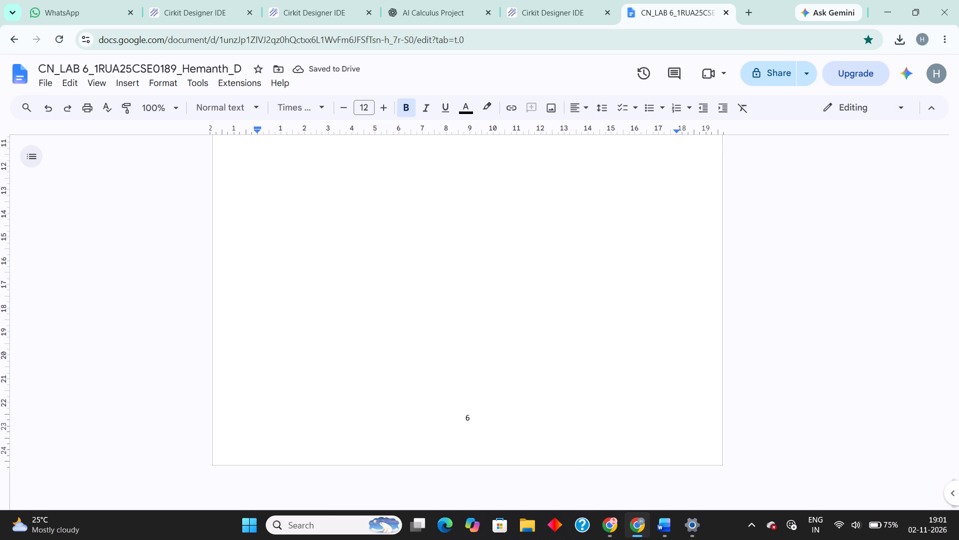
{"action": "key", "text": "ctrl+BackSpace"}
{"action": "key", "text": "ctrl+BackSpace"}
{"action": "key", "text": "ctrl+BackSpace"}
{"action": "key", "text": "ctrl+BackSpace"}
{"action": "key", "text": "ctrl+BackSpace"}
{"action": "key", "text": "ctrl+BackSpace"}
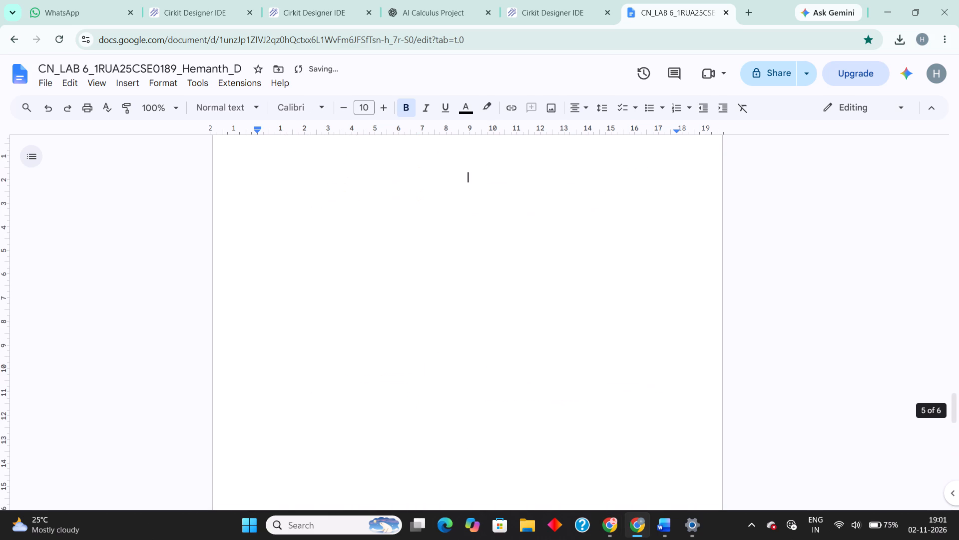
{"action": "scroll", "coordinate": [532, 428], "scroll_direction": "down", "scroll_amount": 11}
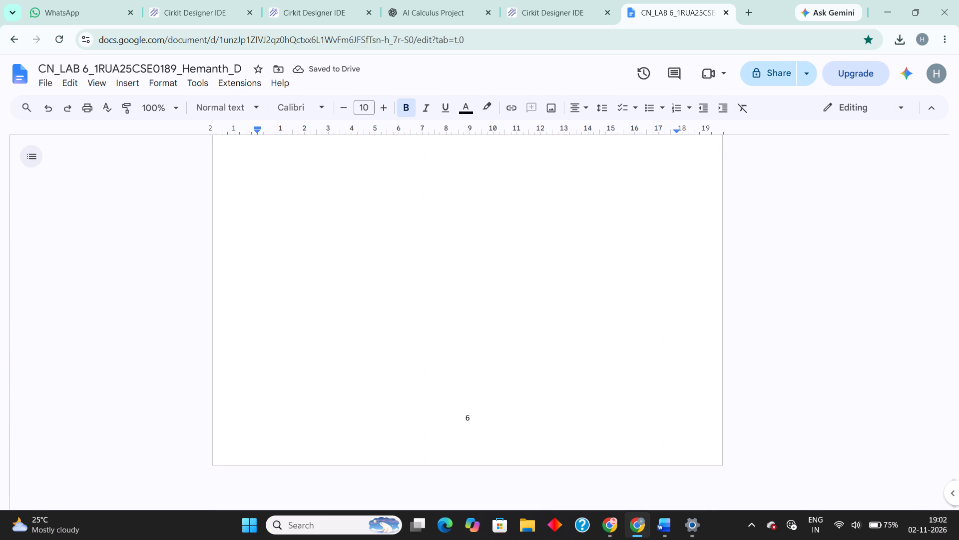
Replace the text after "QUESTION:" in the heading on page 1 with "Blocking the access by using ACL".
{"action": "scroll", "coordinate": [572, 310], "scroll_direction": "left", "scroll_amount": 1}
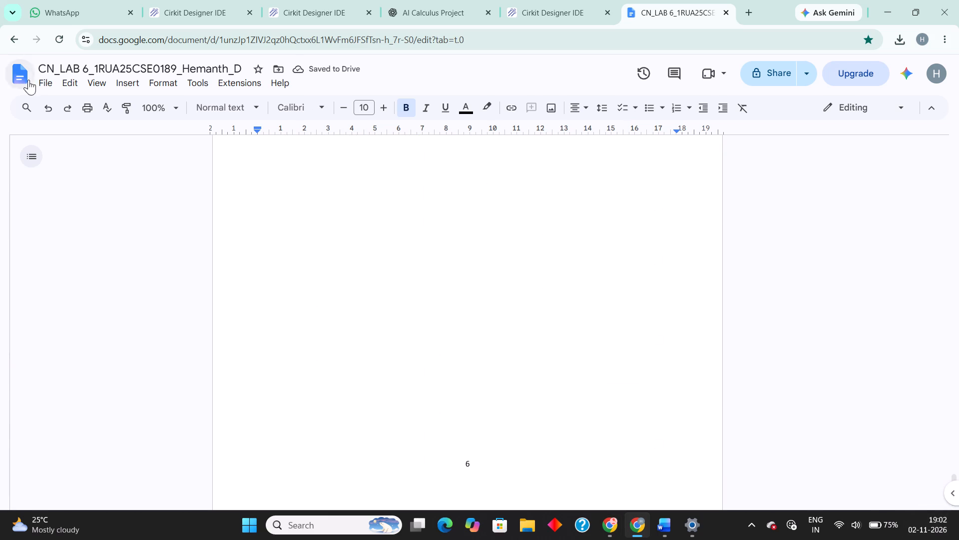
{"action": "left_click", "coordinate": [28, 164]}
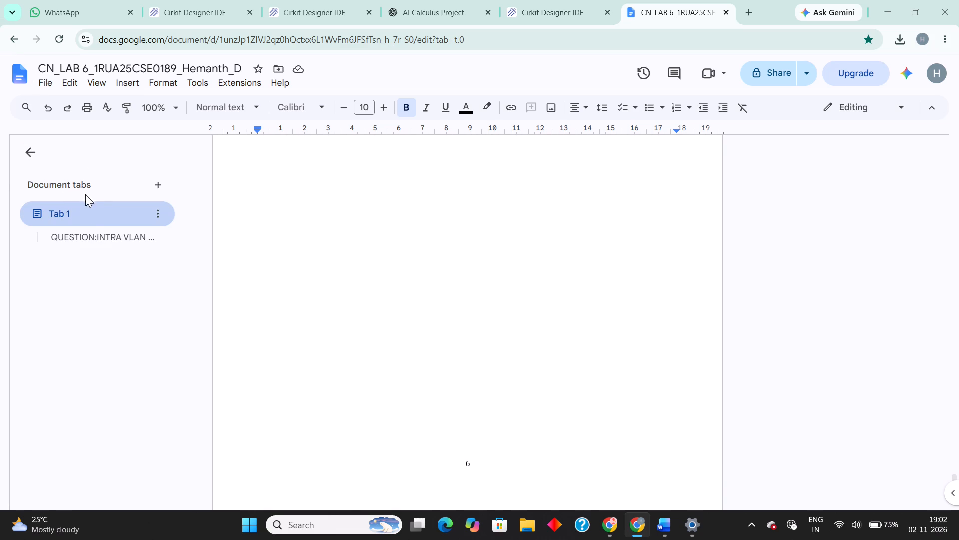
{"action": "left_click", "coordinate": [98, 227]}
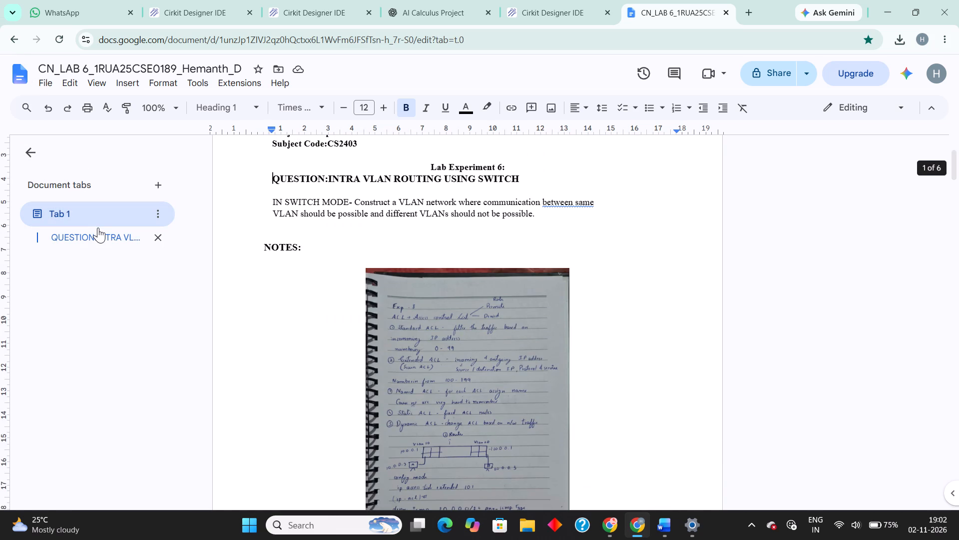
{"action": "scroll", "coordinate": [323, 218], "scroll_direction": "up", "scroll_amount": 2}
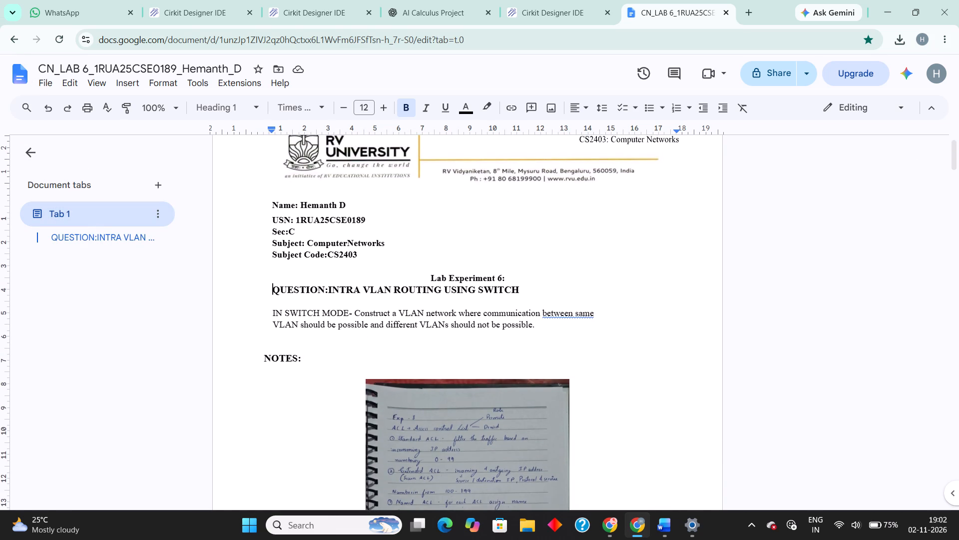
{"action": "left_click", "coordinate": [547, 288]}
{"action": "key", "text": "ctrl+BackSpace"}
{"action": "key", "text": "ctrl+BackSpace"}
{"action": "key", "text": "ctrl+BackSpace"}
{"action": "key", "text": "ctrl+BackSpace"}
{"action": "key", "text": "ctrl+BackSpace"}
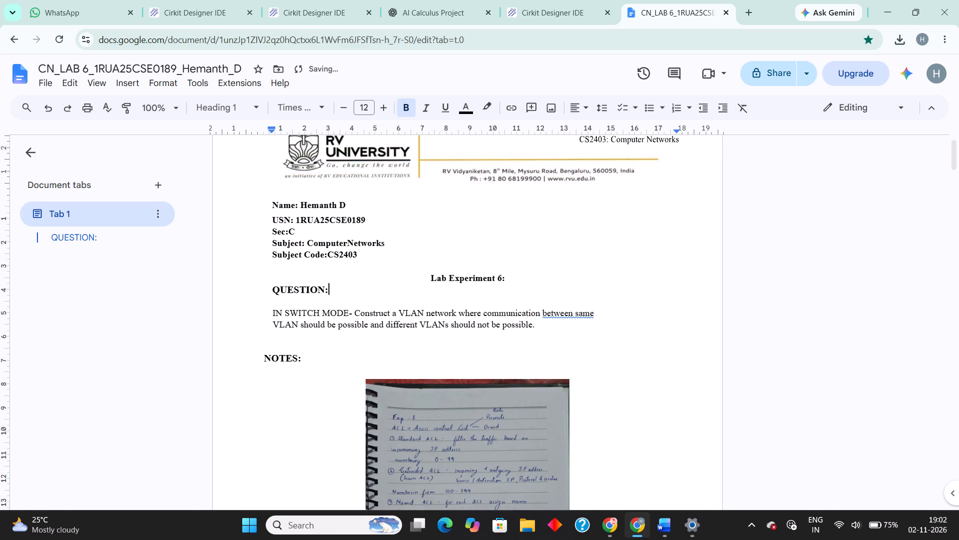
{"action": "type", "text": "Blocking the"}
{"action": "key", "text": "space"}
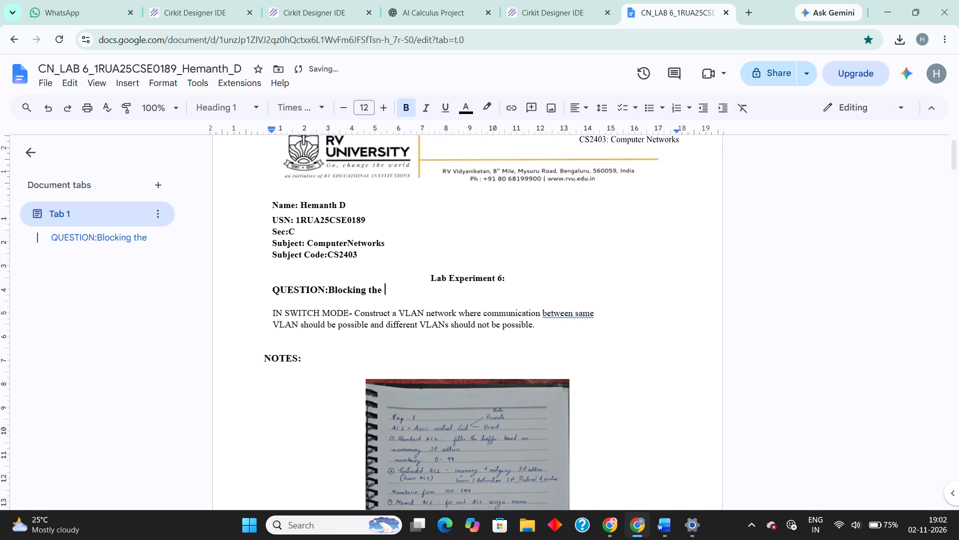
{"action": "type", "text": "access"}
{"action": "key", "text": "space"}
{"action": "type", "text": "by"}
{"action": "key", "text": "space"}
{"action": "type", "text": "using"}
{"action": "key", "text": "space"}
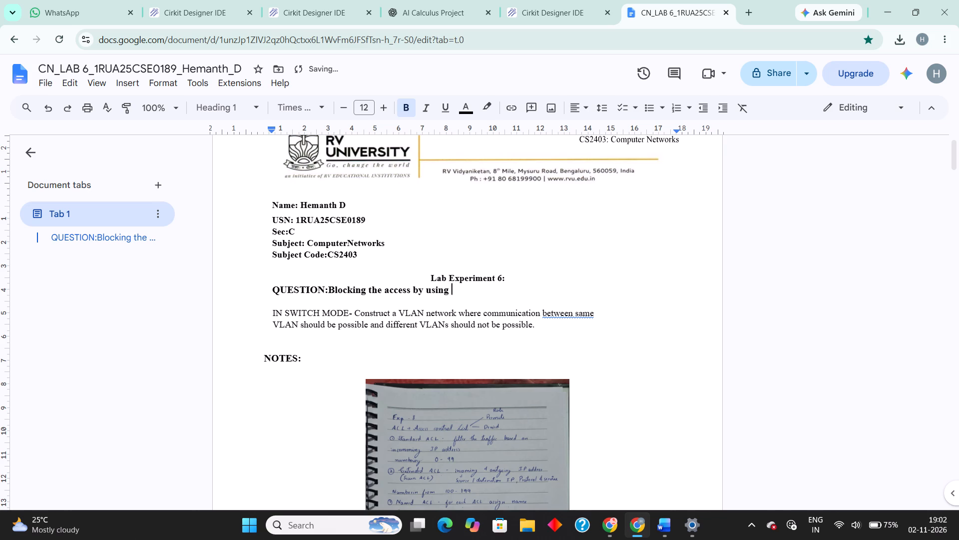
{"action": "type", "text": "ACL"}
Search Google in a new browser tab for "give brief discription of ACL in short para".
{"action": "left_click", "coordinate": [748, 7]}
{"action": "type", "text": "give brief disce"}
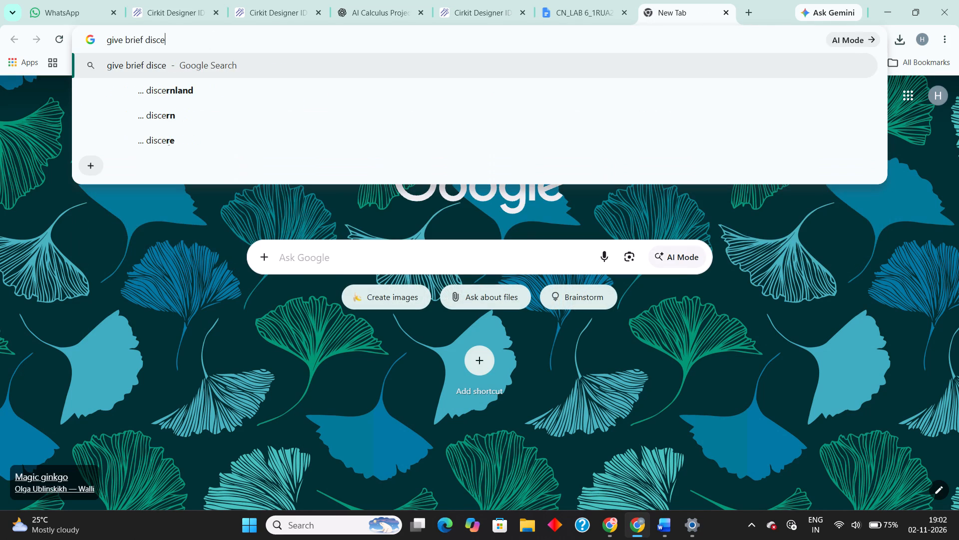
{"action": "key", "text": "BackSpace"}
{"action": "type", "text": "ri"}
{"action": "type", "text": "ption of"}
{"action": "key", "text": "space"}
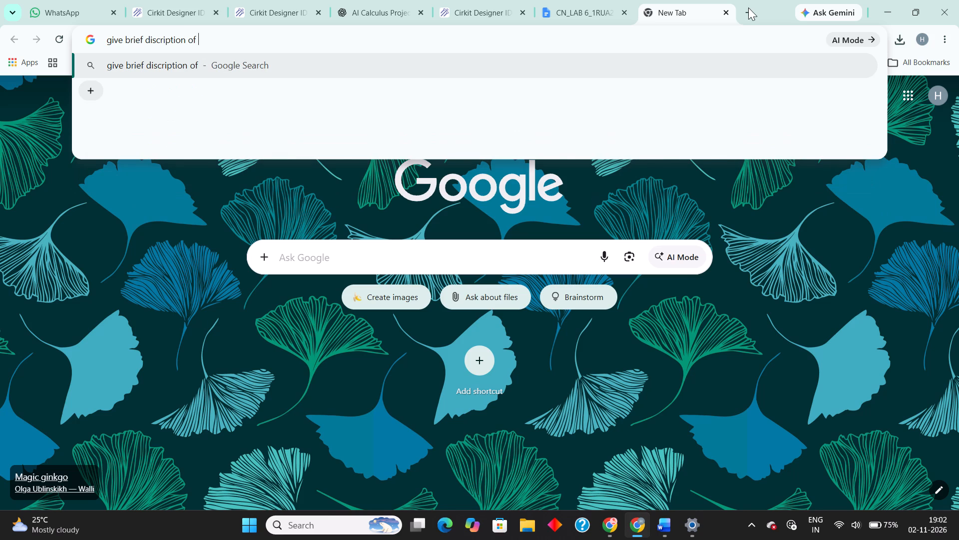
{"action": "type", "text": "ACL"}
{"action": "key", "text": "space"}
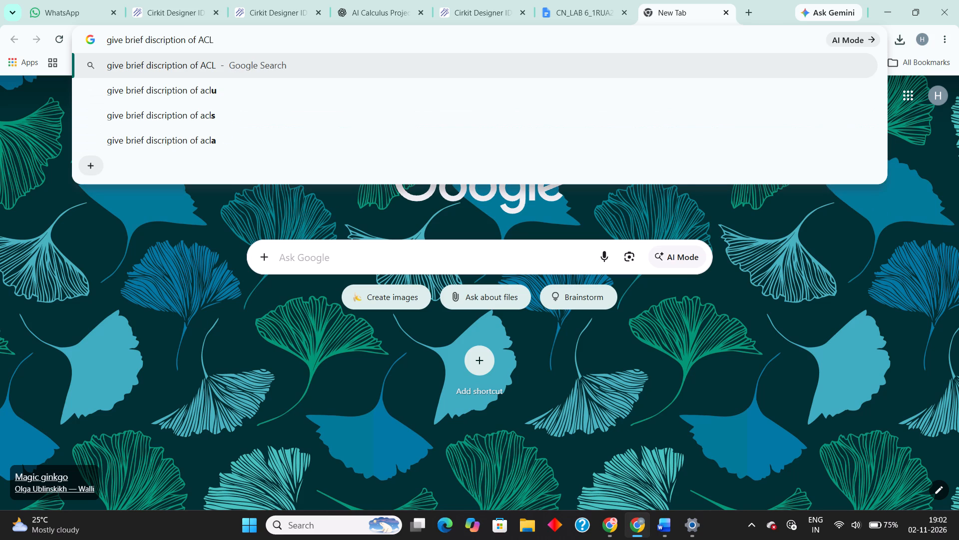
{"action": "type", "text": "in short papa"}
{"action": "key", "text": "BackSpace"}
{"action": "key", "text": "BackSpace"}
{"action": "type", "text": "ra"}
{"action": "key", "text": "Return"}
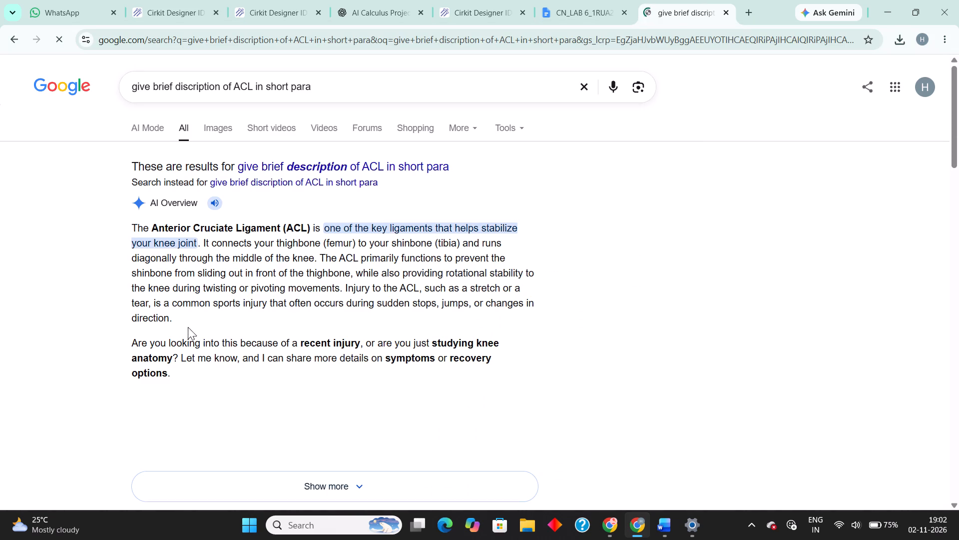
{"action": "left_click_drag", "start_coordinate": [180, 322], "coordinate": [133, 229]}
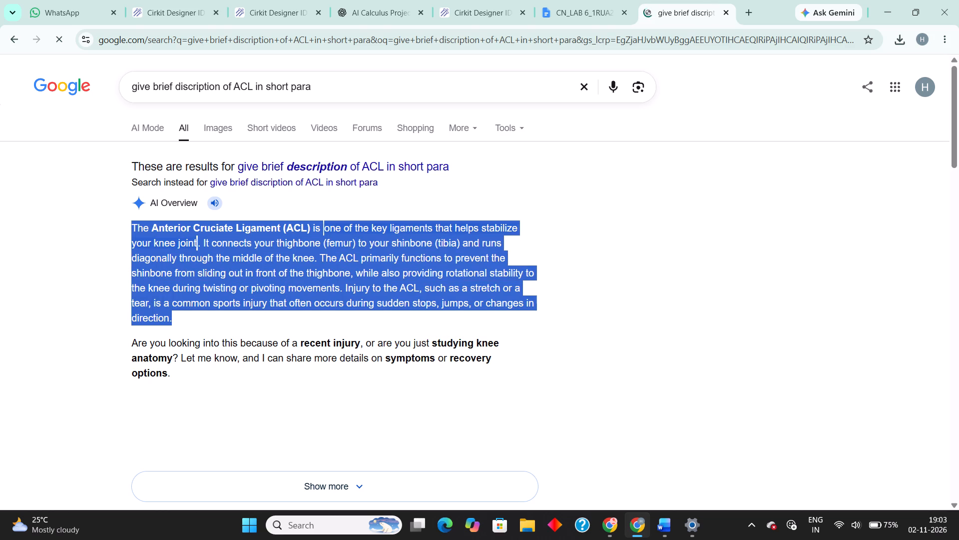
{"action": "left_click", "coordinate": [193, 323]}
Extend the search query with "of 3 to 4 lines for academics" and run it again.
{"action": "left_click", "coordinate": [345, 73]}
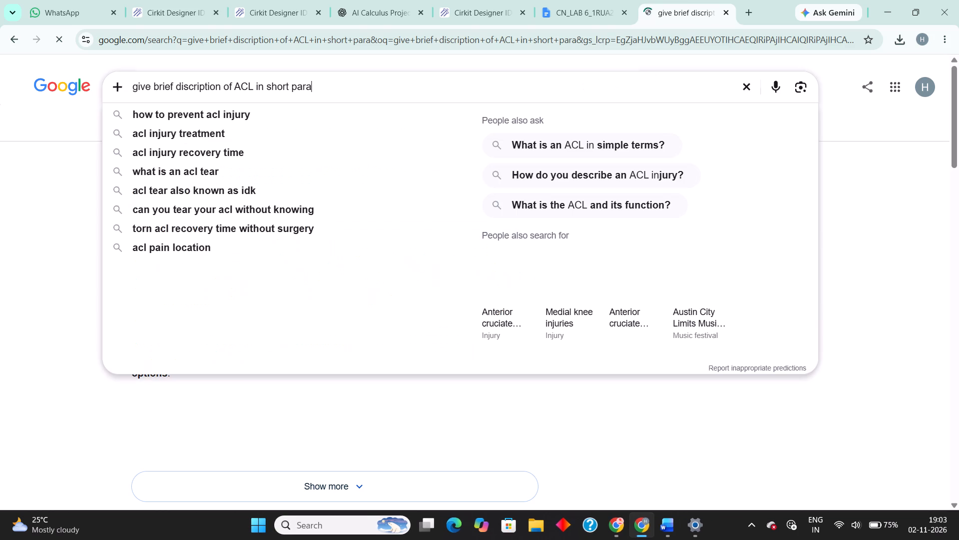
{"action": "key", "text": "space"}
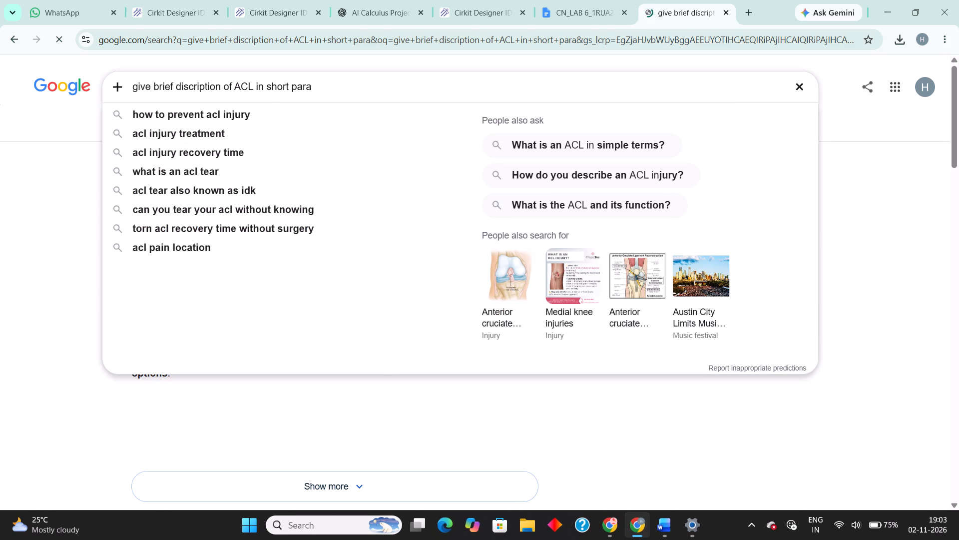
{"action": "type", "text": "of"}
{"action": "key", "text": "space"}
{"action": "type", "text": "3 to 4 line"}
{"action": "type", "text": "s"}
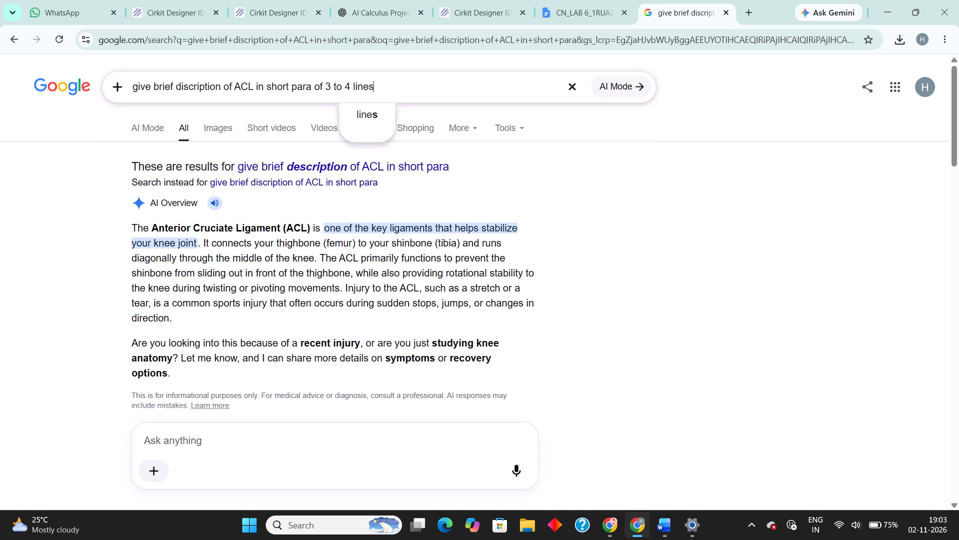
{"action": "key", "text": "space"}
{"action": "type", "text": "for"}
{"action": "key", "text": "space"}
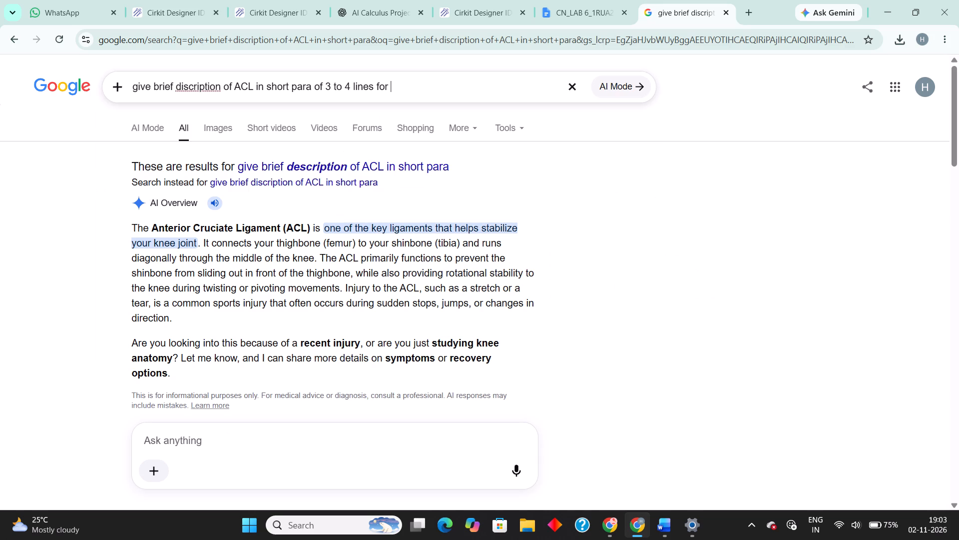
{"action": "type", "text": "aca"}
{"action": "type", "text": "demics"}
{"action": "key", "text": "Return"}
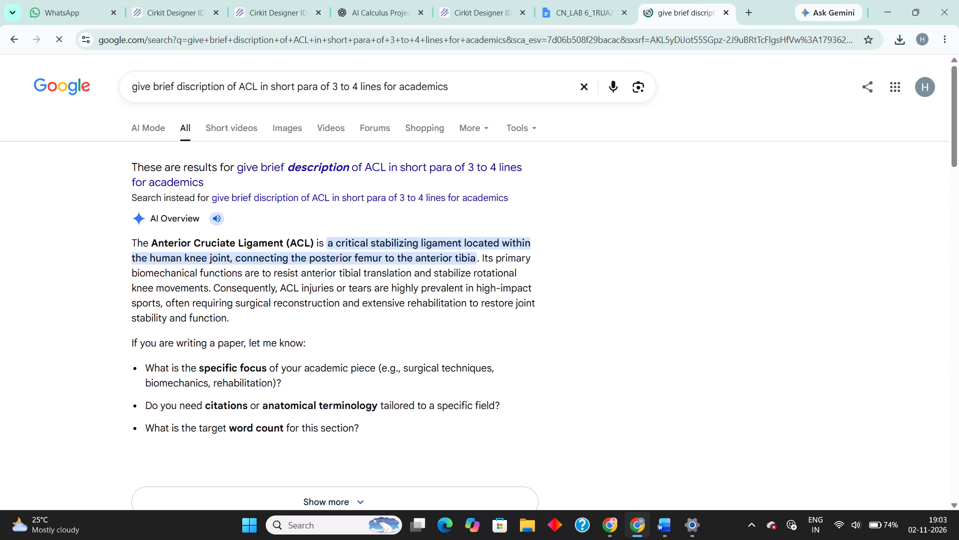
Add "in CN" to the end of the search query and rerun the search.
{"action": "left_click", "coordinate": [463, 87]}
{"action": "key", "text": "space"}
{"action": "type", "text": "in CN"}
{"action": "key", "text": "Return"}
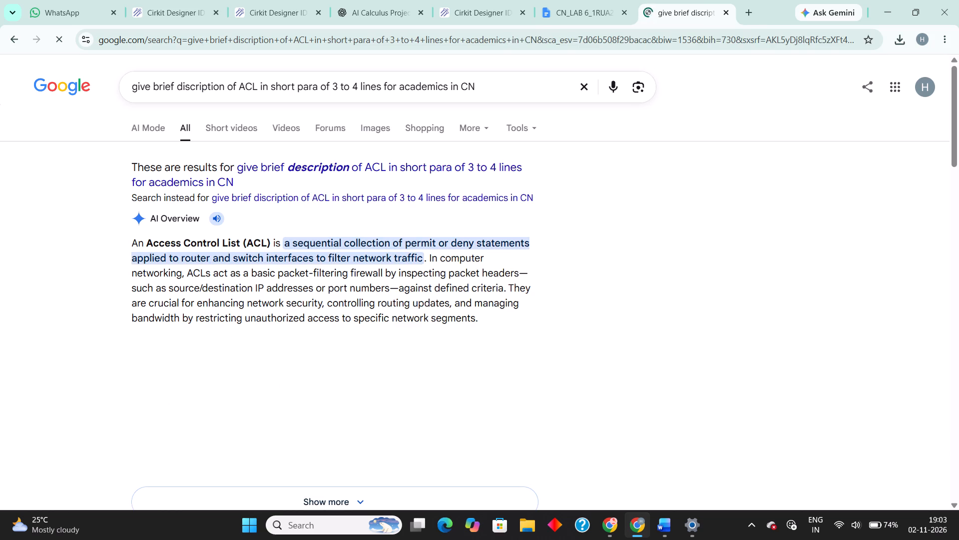
Replace the "IN SWITCH MODE" paragraph in the lab document with the AI Overview's Access Control List description, copied through "against defined criteria".
{"action": "left_click_drag", "start_coordinate": [127, 244], "coordinate": [350, 264]}
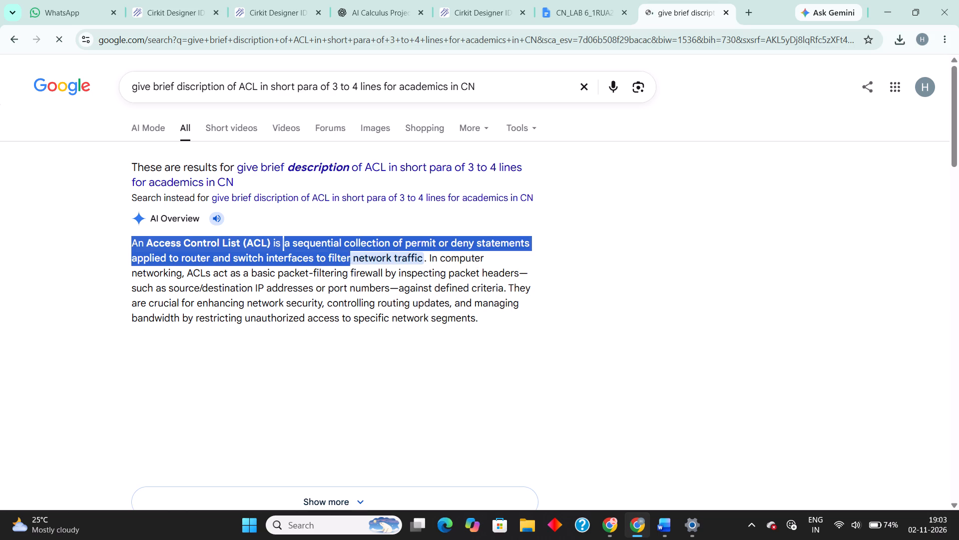
{"action": "left_click_drag", "start_coordinate": [350, 264], "coordinate": [358, 259]}
{"action": "left_click_drag", "start_coordinate": [358, 259], "coordinate": [502, 292]}
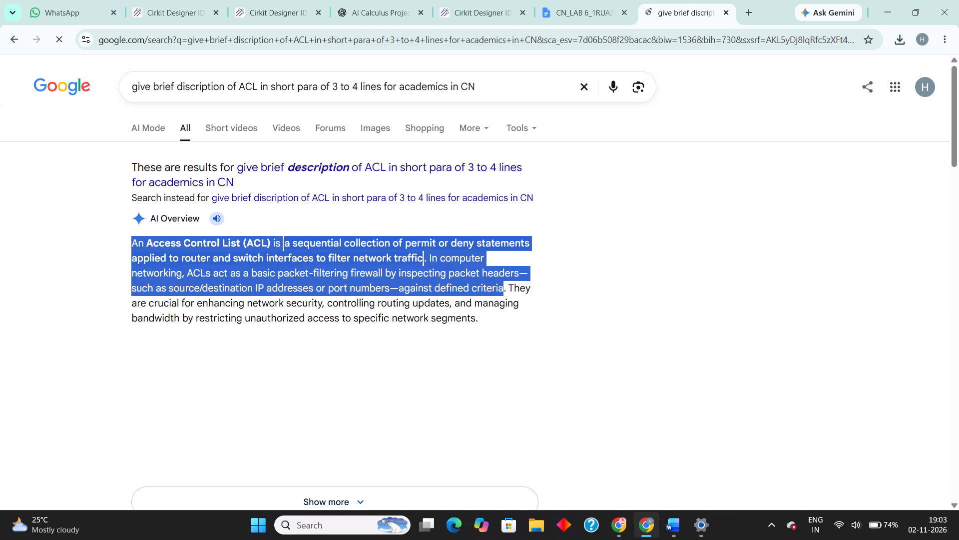
{"action": "left_click_drag", "start_coordinate": [502, 292], "coordinate": [503, 292]}
{"action": "key", "text": "ctrl+c"}
{"action": "left_click", "coordinate": [579, 8]}
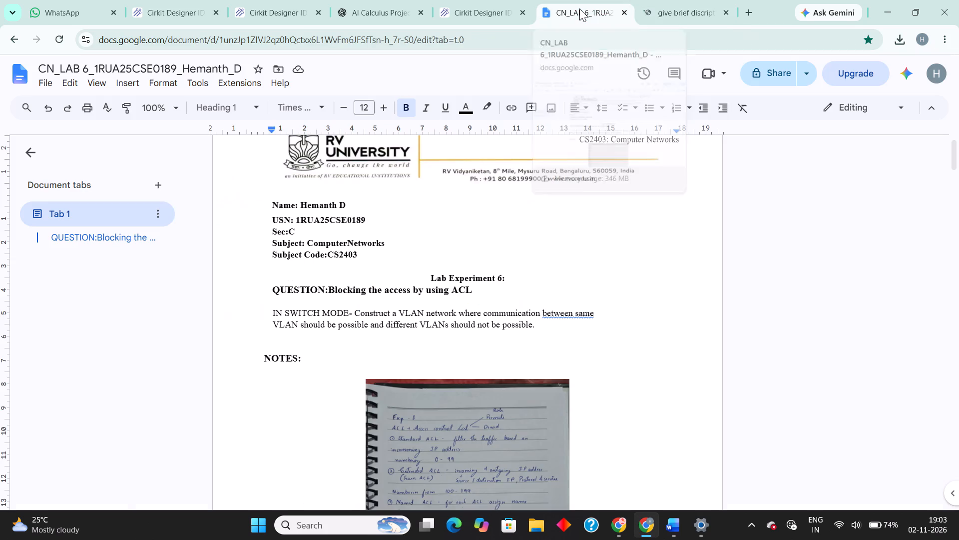
{"action": "left_click_drag", "start_coordinate": [564, 335], "coordinate": [261, 306]}
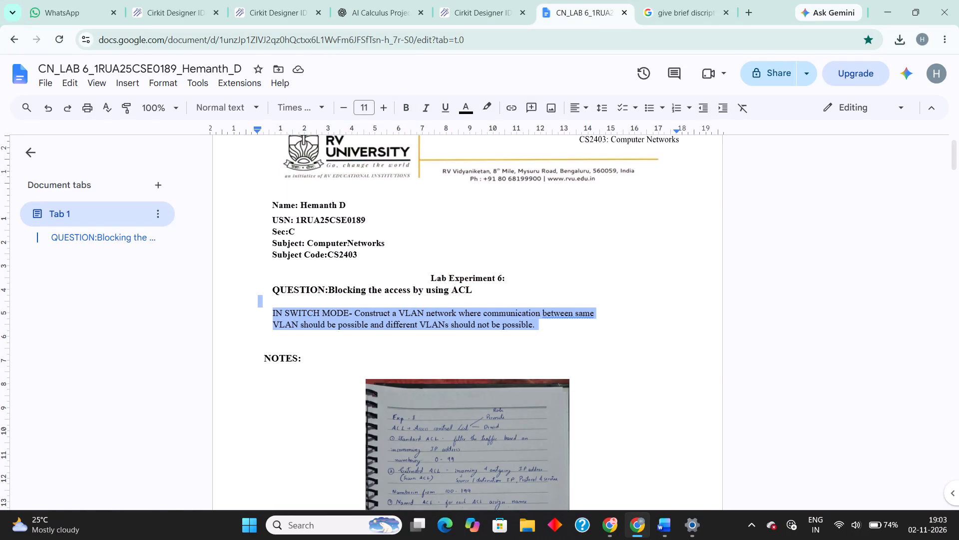
{"action": "key", "text": "ctrl+v"}
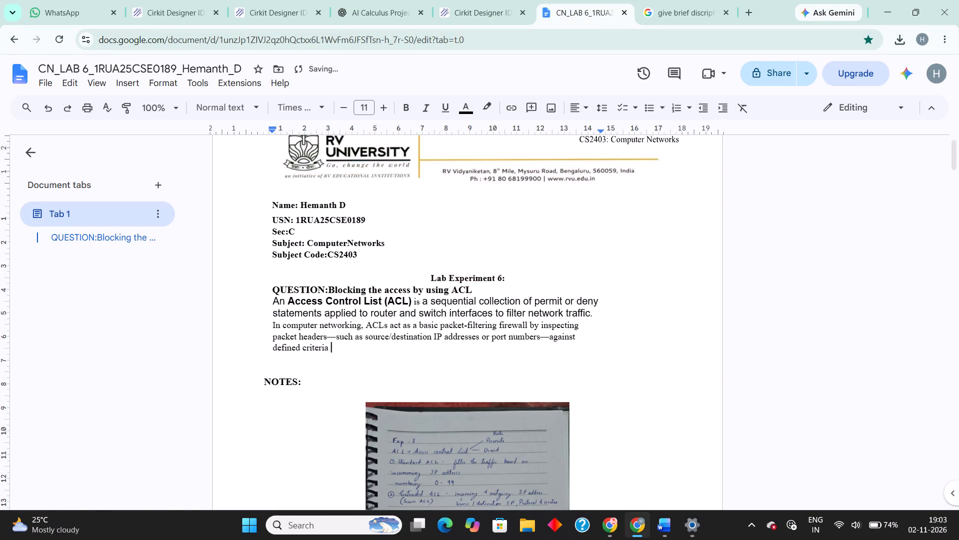
Set the font of the Access Control List description paragraph to Times New Roman.
{"action": "left_click_drag", "start_coordinate": [335, 348], "coordinate": [263, 300]}
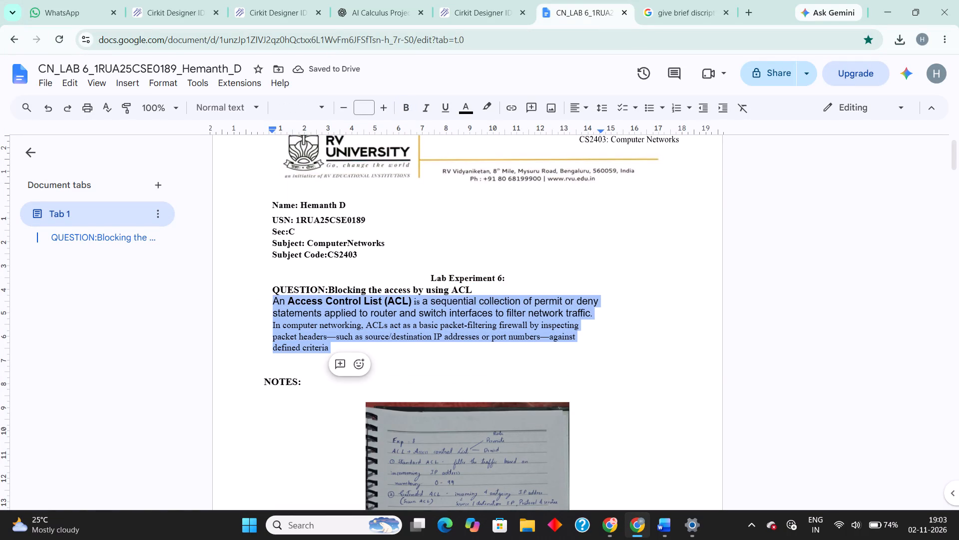
{"action": "left_click", "coordinate": [244, 101]}
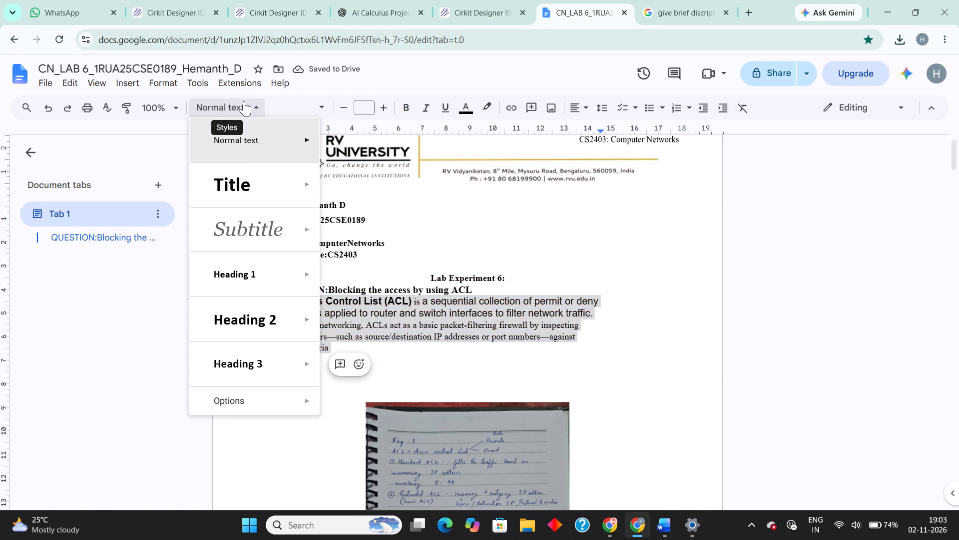
{"action": "left_click", "coordinate": [313, 104]}
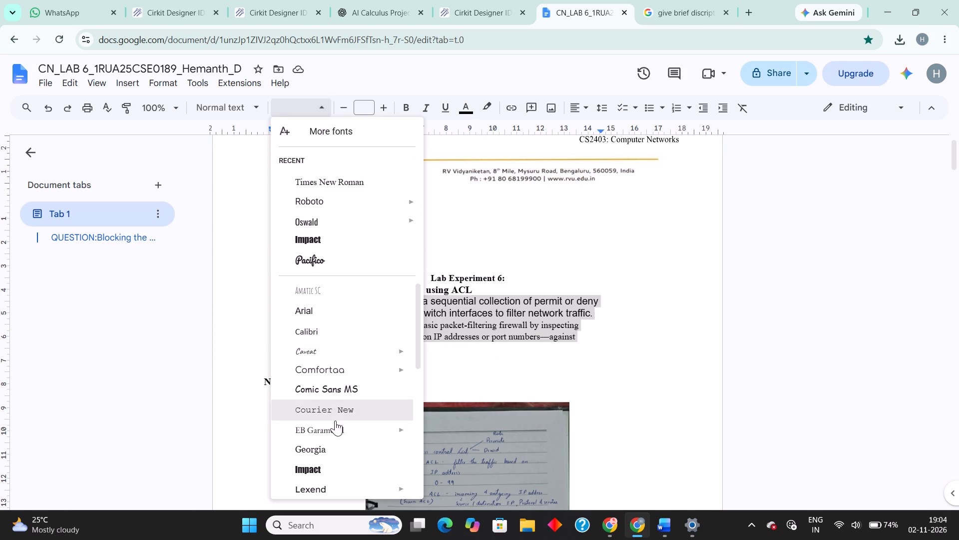
{"action": "left_click", "coordinate": [357, 184]}
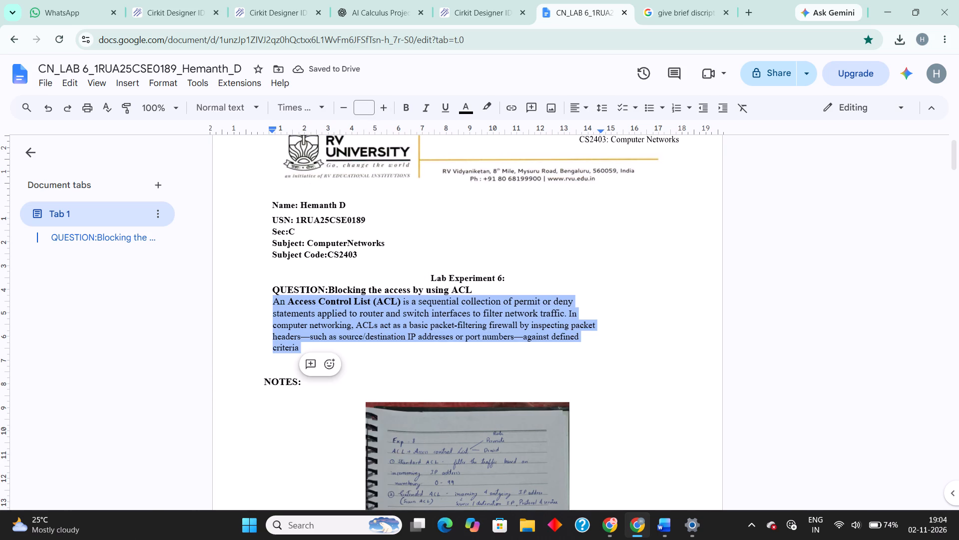
{"action": "left_click", "coordinate": [484, 199]}
Change the experiment number in the "Lab Experiment" heading to 8, keeping a space before it.
{"action": "left_click", "coordinate": [538, 294]}
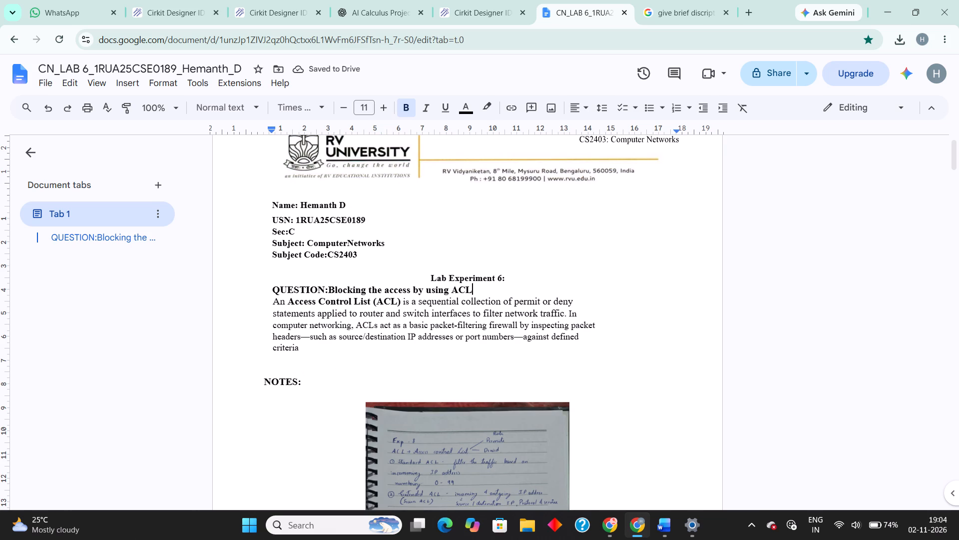
{"action": "key", "text": "Up"}
{"action": "key", "text": "Right"}
{"action": "key", "text": "Right"}
{"action": "key", "text": "Right"}
{"action": "key", "text": "Right"}
{"action": "key", "text": "Right"}
{"action": "key", "text": "Delete"}
{"action": "key", "text": "Delete"}
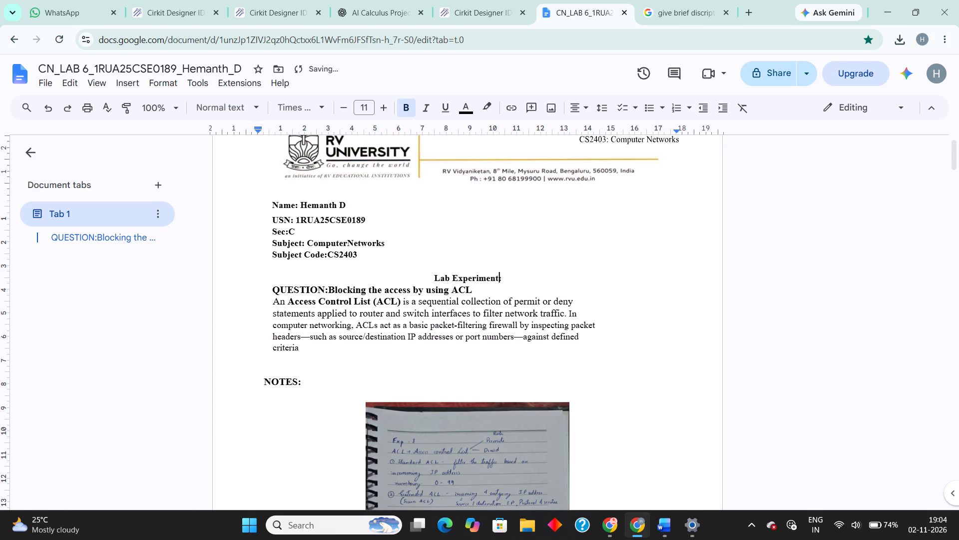
{"action": "key", "text": "8"}
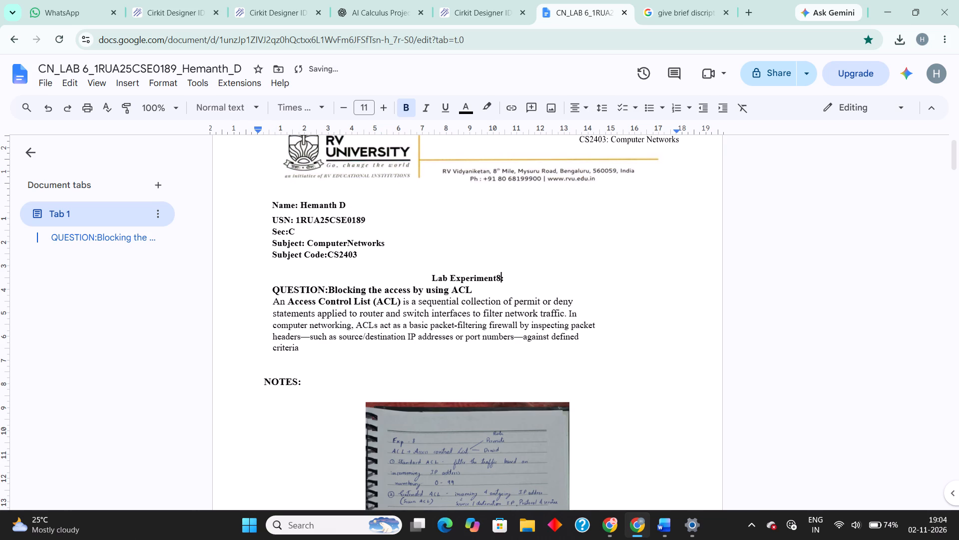
{"action": "key", "text": "Left"}
{"action": "key", "text": "space"}
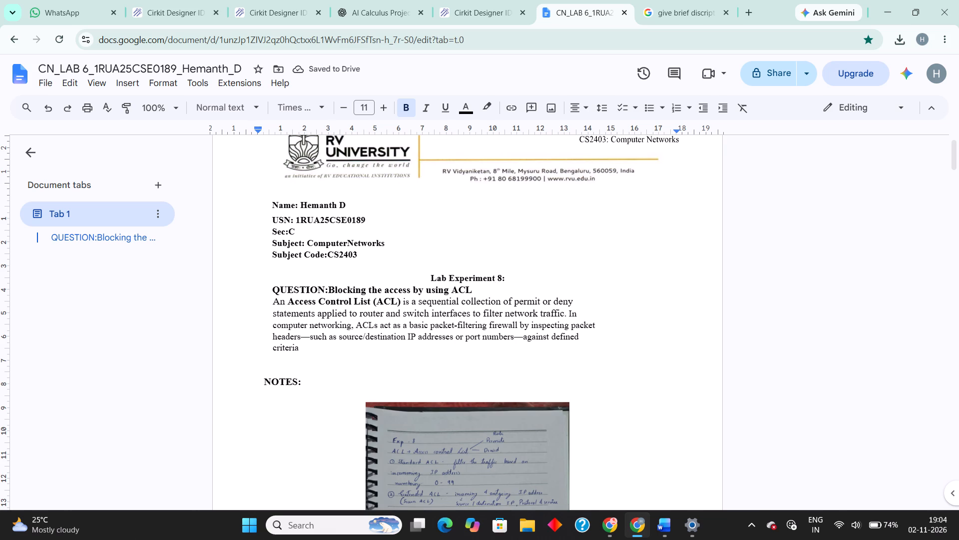
Insert a blank line between the QUESTION heading and the Access Control List description.
{"action": "key", "text": "Down"}
{"action": "key", "text": "Return"}
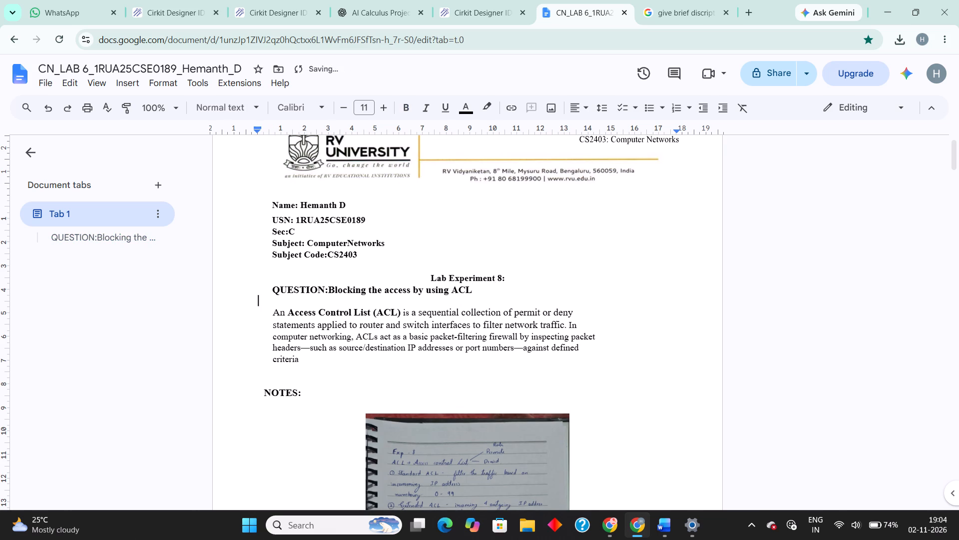
Delete the empty lines below the insertion point on the blank page that follows the ping output screenshot.
{"action": "scroll", "coordinate": [551, 294], "scroll_direction": "down", "scroll_amount": 1}
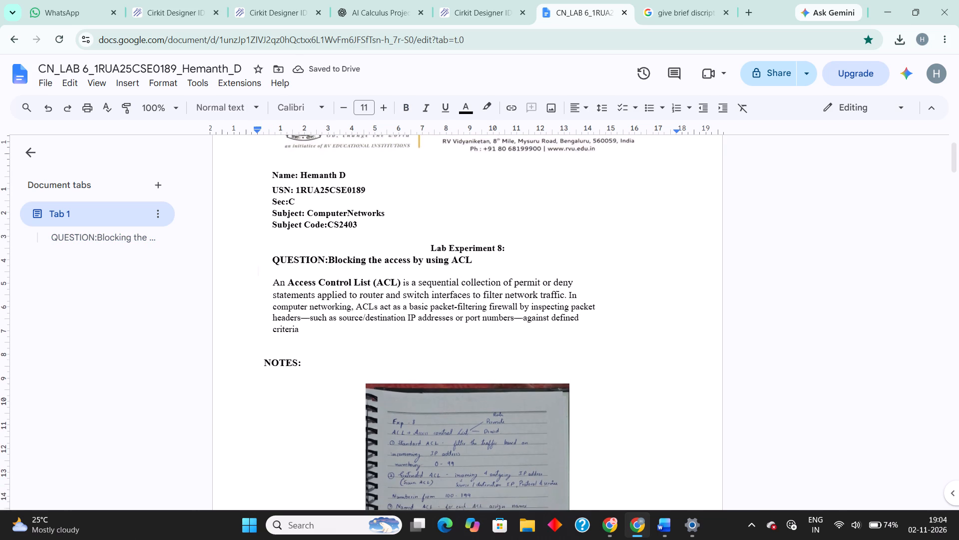
{"action": "scroll", "coordinate": [551, 294], "scroll_direction": "down", "scroll_amount": 6}
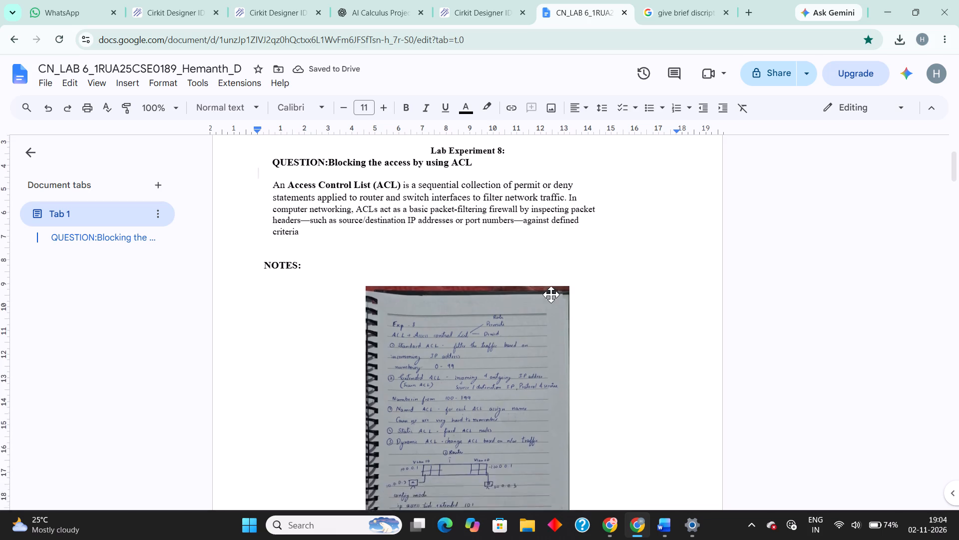
{"action": "scroll", "coordinate": [551, 294], "scroll_direction": "down", "scroll_amount": 11}
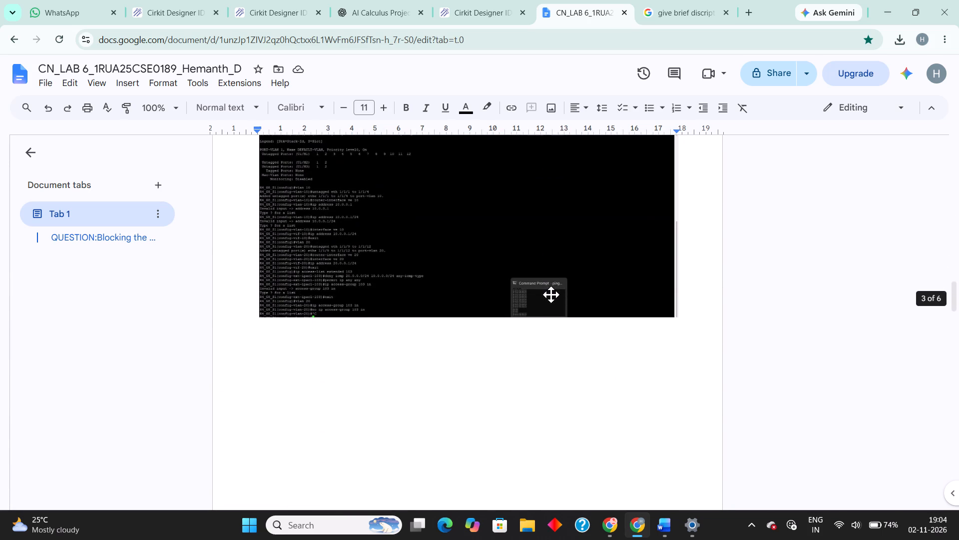
{"action": "scroll", "coordinate": [551, 294], "scroll_direction": "down", "scroll_amount": 2}
{"action": "scroll", "coordinate": [551, 294], "scroll_direction": "up", "scroll_amount": 7}
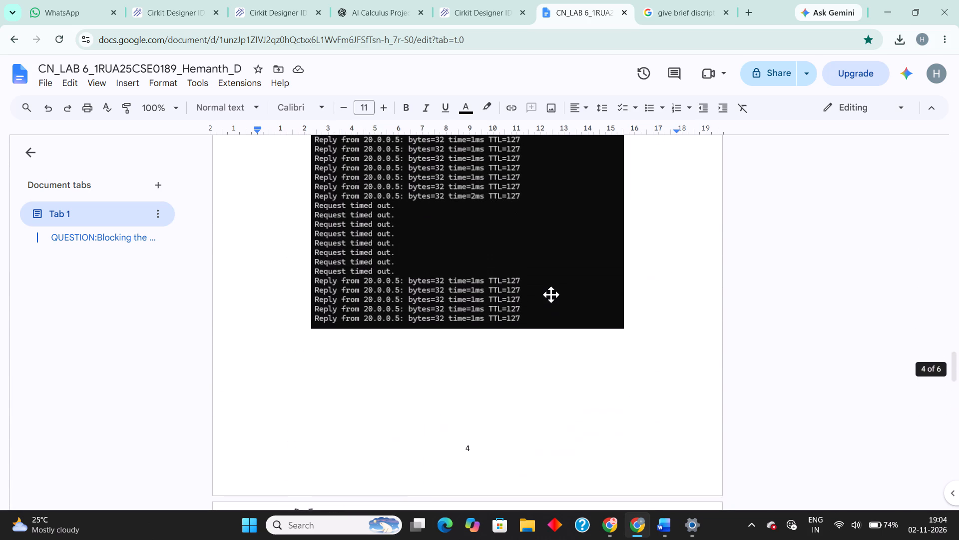
{"action": "scroll", "coordinate": [551, 294], "scroll_direction": "down", "scroll_amount": 6}
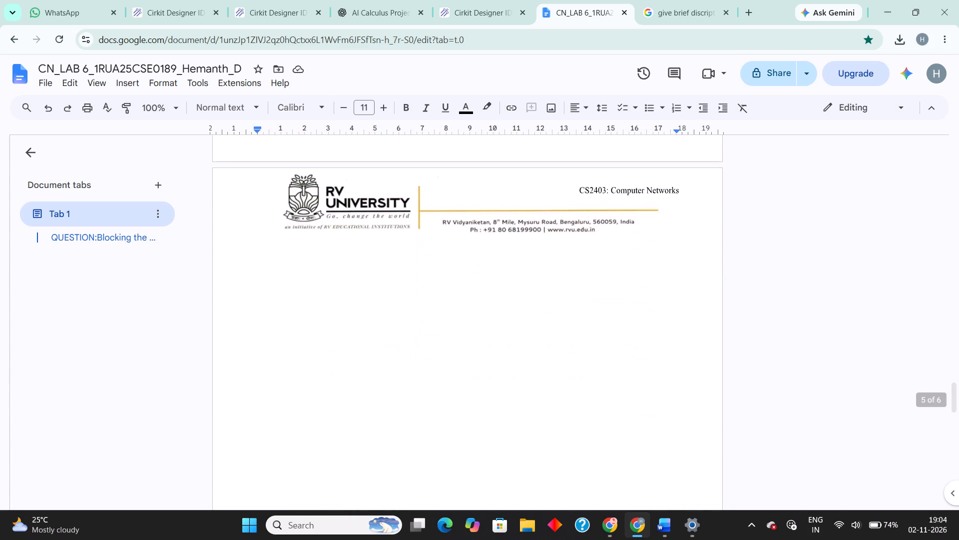
{"action": "left_click", "coordinate": [407, 298]}
{"action": "left_click", "coordinate": [407, 298]}
{"action": "key", "text": "Delete"}
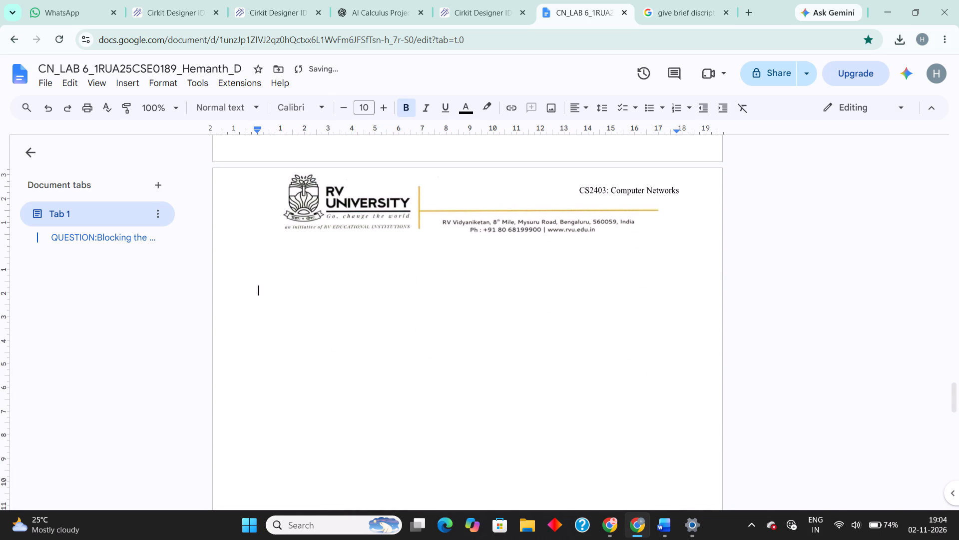
{"action": "key", "text": "Delete"}
{"action": "key", "text": "Delete"}
{"action": "key", "text": "Delete"}
{"action": "key", "text": "Delete"}
{"action": "key", "text": "Delete"}
Delete the remaining empty lines from the blank last page back to the end of the ping output screenshot.
{"action": "scroll", "coordinate": [407, 298], "scroll_direction": "up", "scroll_amount": 5}
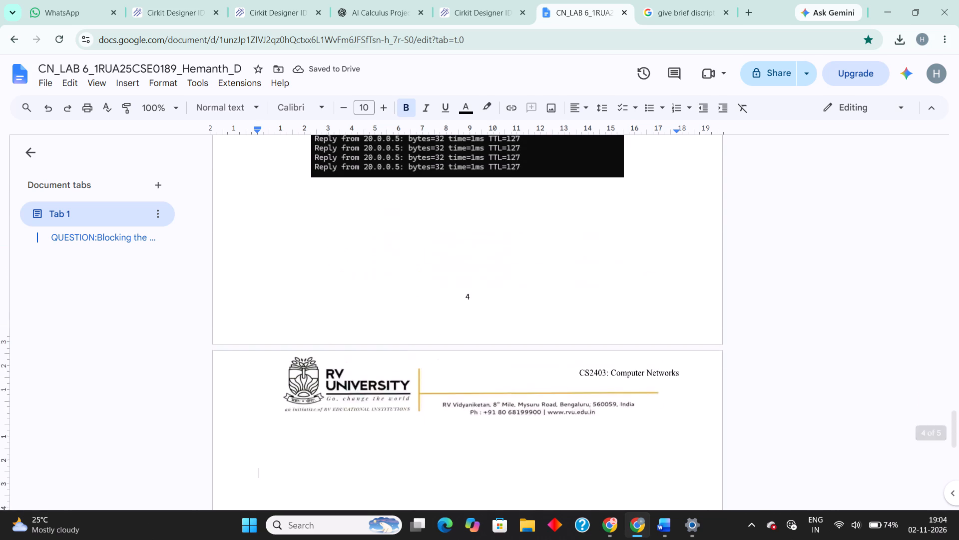
{"action": "scroll", "coordinate": [407, 298], "scroll_direction": "down", "scroll_amount": 8}
{"action": "scroll", "coordinate": [407, 298], "scroll_direction": "up", "scroll_amount": 1}
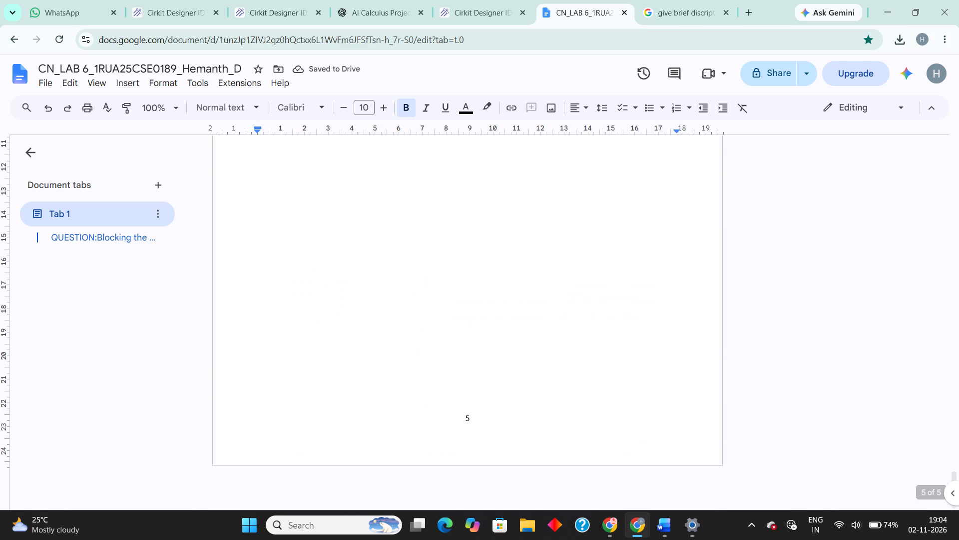
{"action": "scroll", "coordinate": [407, 298], "scroll_direction": "up", "scroll_amount": 5}
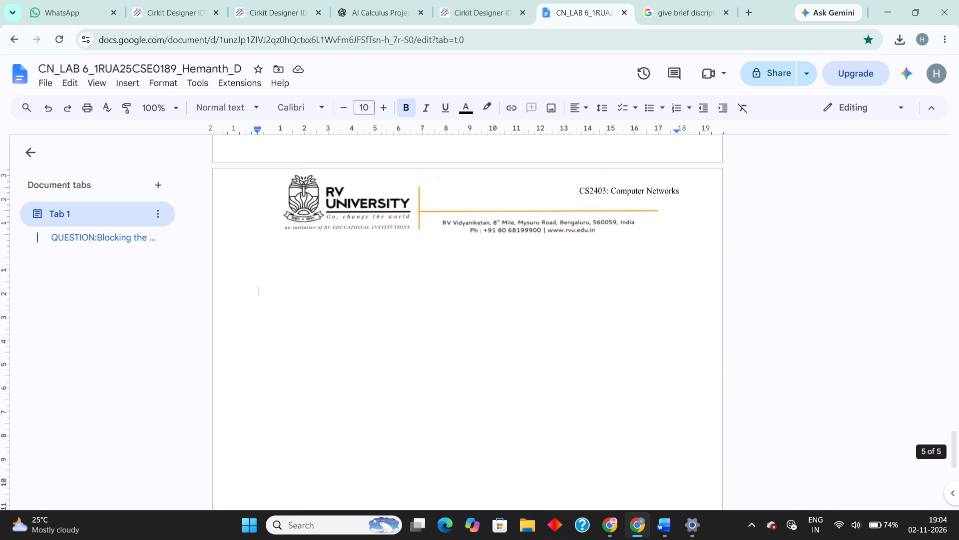
{"action": "key", "text": "BackSpace"}
{"action": "key", "text": "BackSpace"}
{"action": "key", "text": "BackSpace"}
{"action": "key", "text": "BackSpace"}
{"action": "key", "text": "BackSpace"}
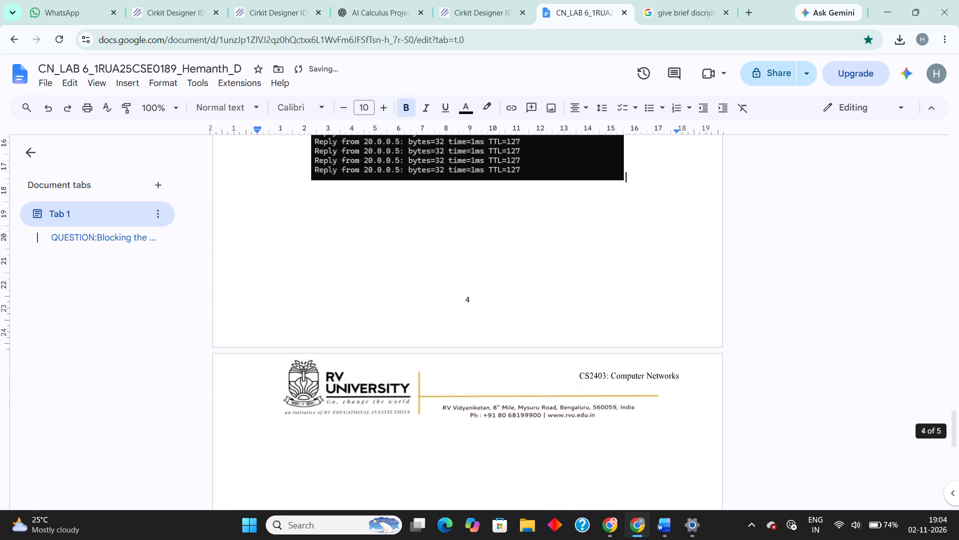
{"action": "scroll", "coordinate": [407, 298], "scroll_direction": "down", "scroll_amount": 11}
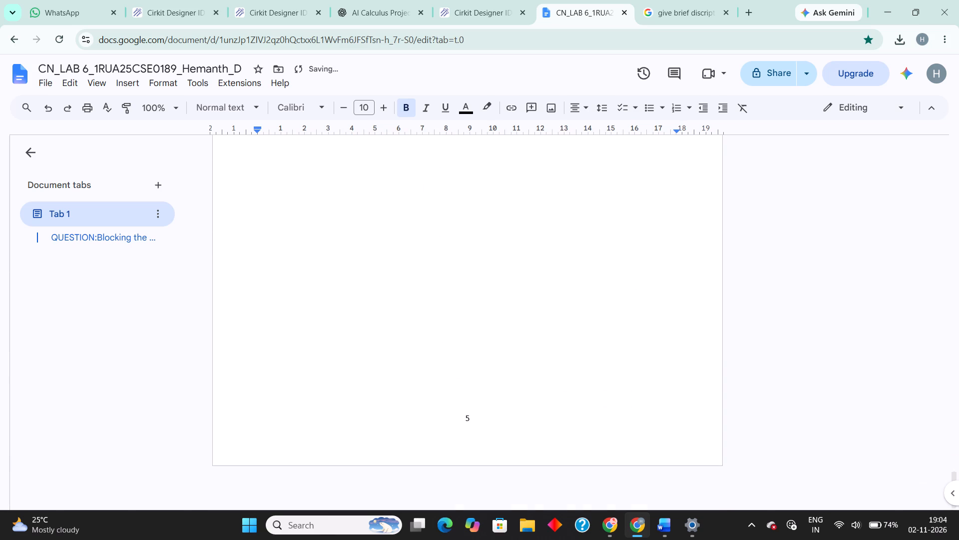
Change the lab number in the document's file name to 8.
{"action": "scroll", "coordinate": [407, 298], "scroll_direction": "up", "scroll_amount": 15}
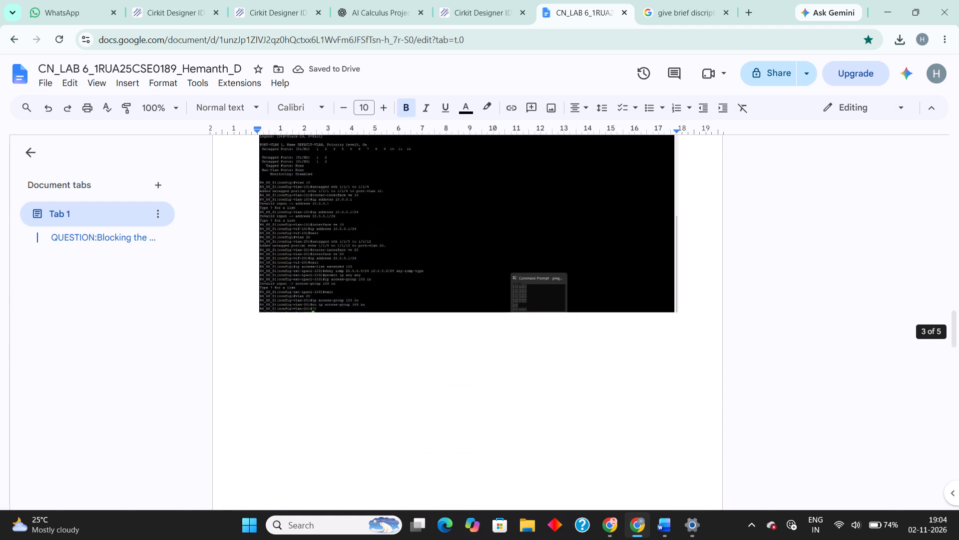
{"action": "scroll", "coordinate": [407, 298], "scroll_direction": "up", "scroll_amount": 7}
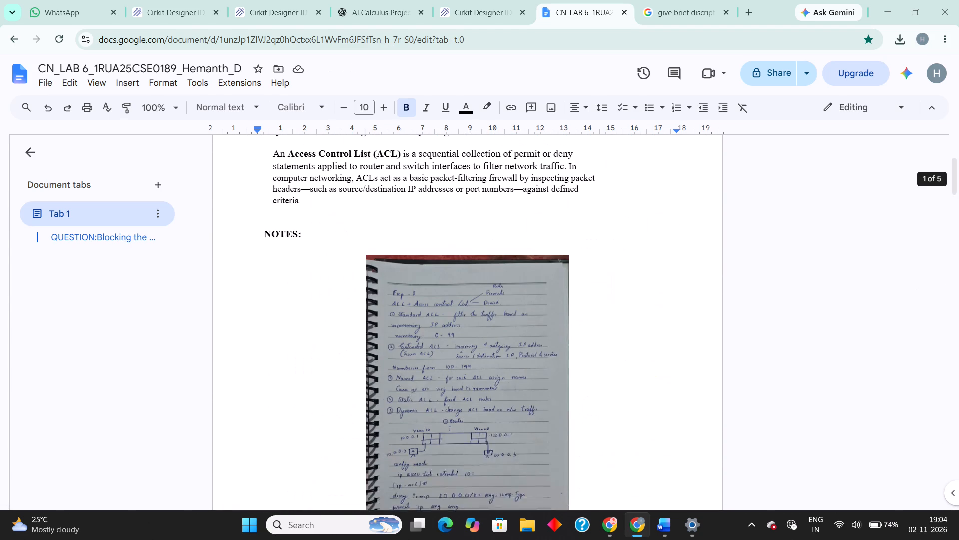
{"action": "scroll", "coordinate": [407, 298], "scroll_direction": "up", "scroll_amount": 5}
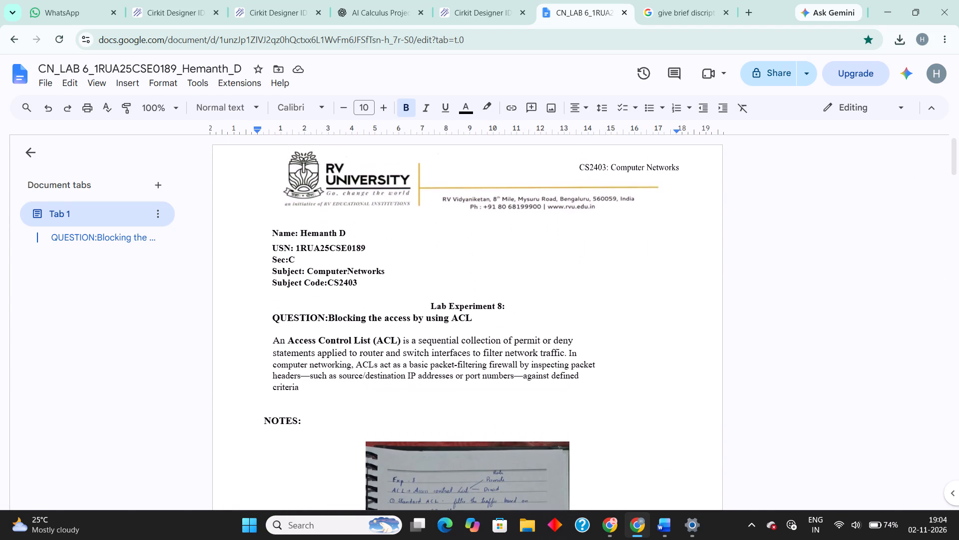
{"action": "scroll", "coordinate": [407, 298], "scroll_direction": "up", "scroll_amount": 1}
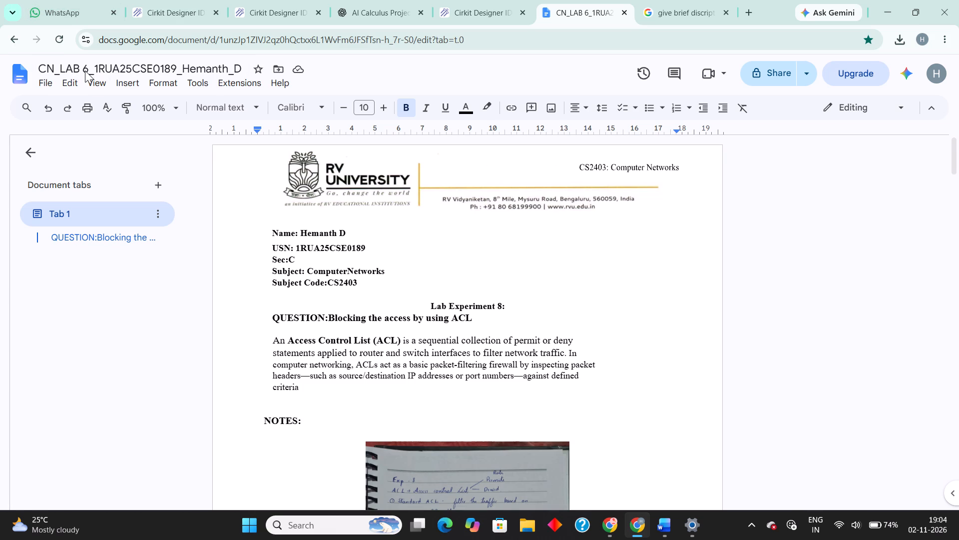
{"action": "left_click", "coordinate": [85, 69]}
{"action": "key", "text": "Delete"}
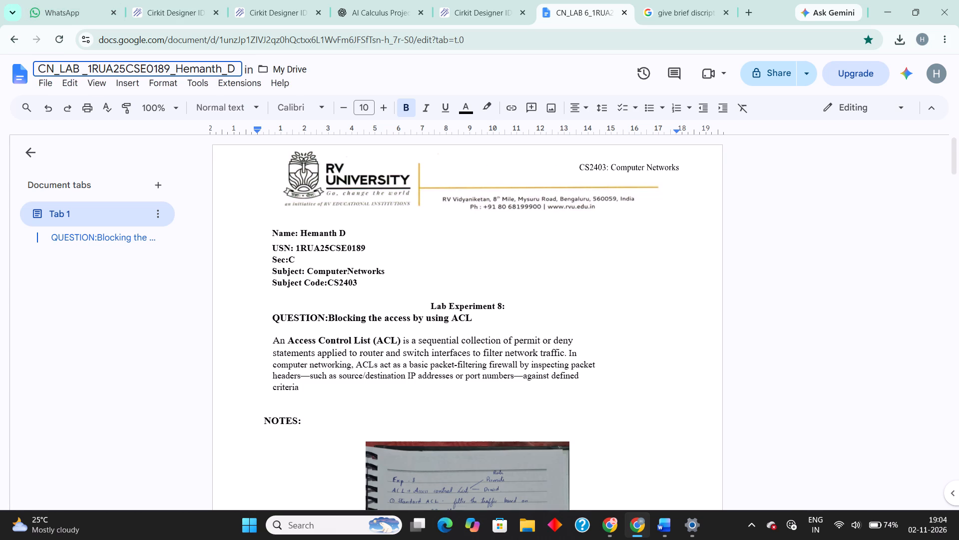
{"action": "key", "text": "8"}
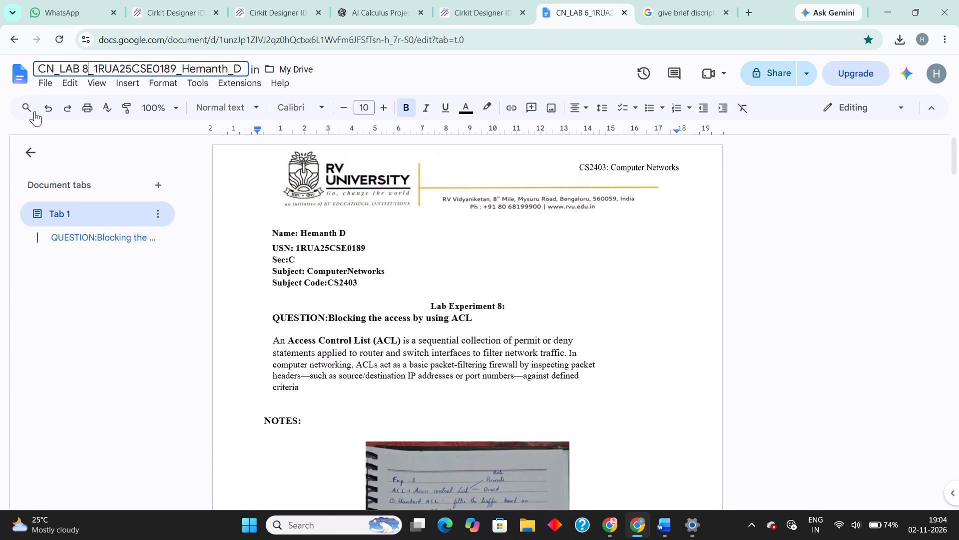
Download the lab document as a PDF.
{"action": "left_click", "coordinate": [46, 84]}
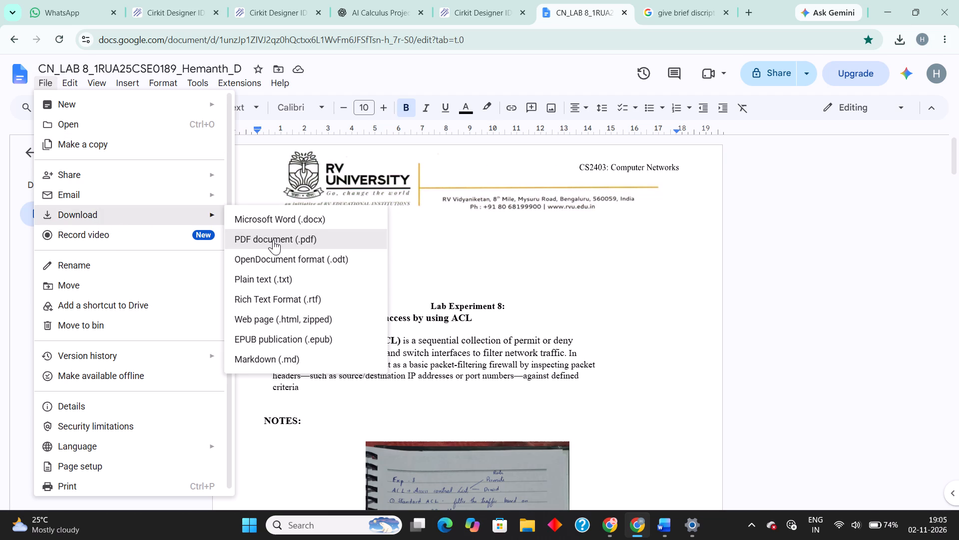
{"action": "left_click", "coordinate": [273, 239]}
Switch to the school-profile browser window and open LAB ASSIGNMENT - 08 in the Computer Networks - SEC C class.
{"action": "left_click", "coordinate": [607, 526]}
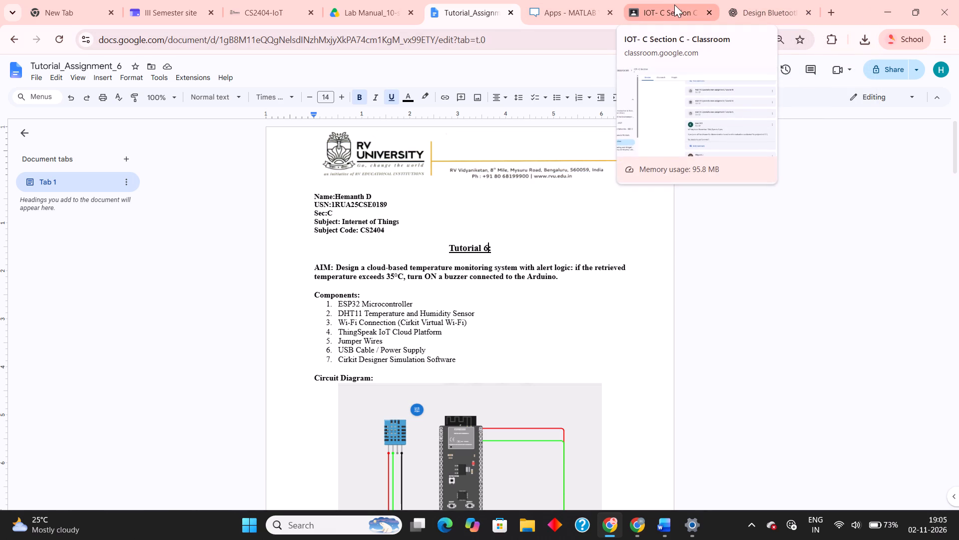
{"action": "left_click", "coordinate": [754, 1]}
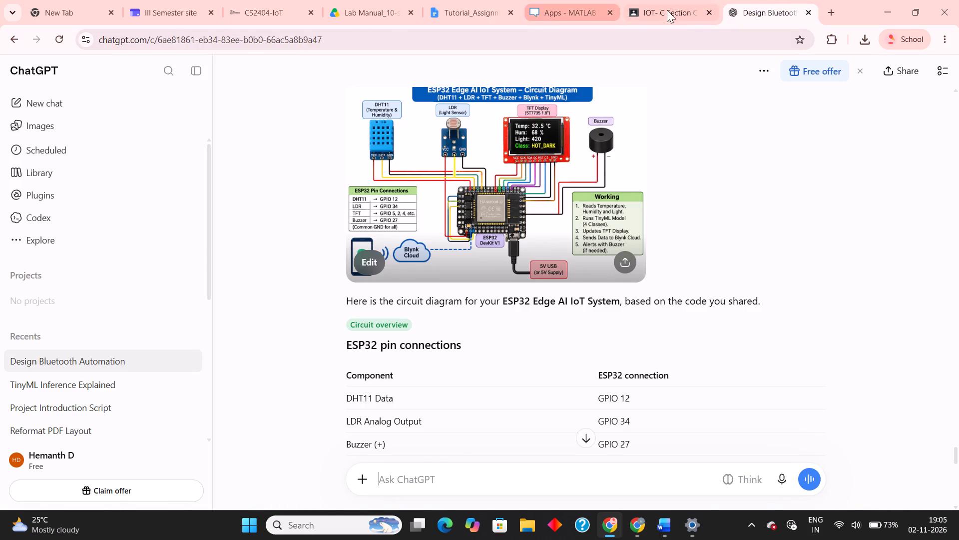
{"action": "left_click", "coordinate": [678, 12]}
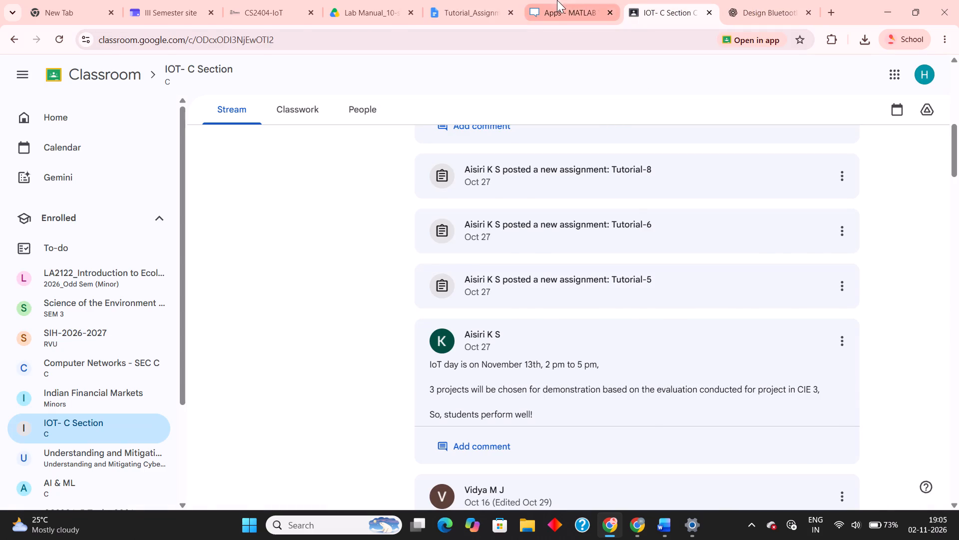
{"action": "left_click", "coordinate": [557, 0]}
{"action": "left_click", "coordinate": [455, 4]}
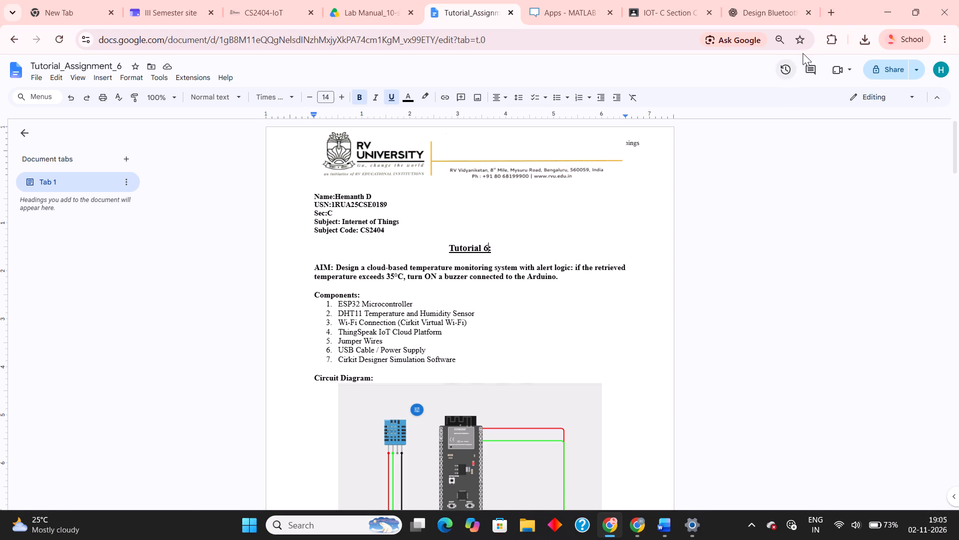
{"action": "left_click", "coordinate": [638, 0]}
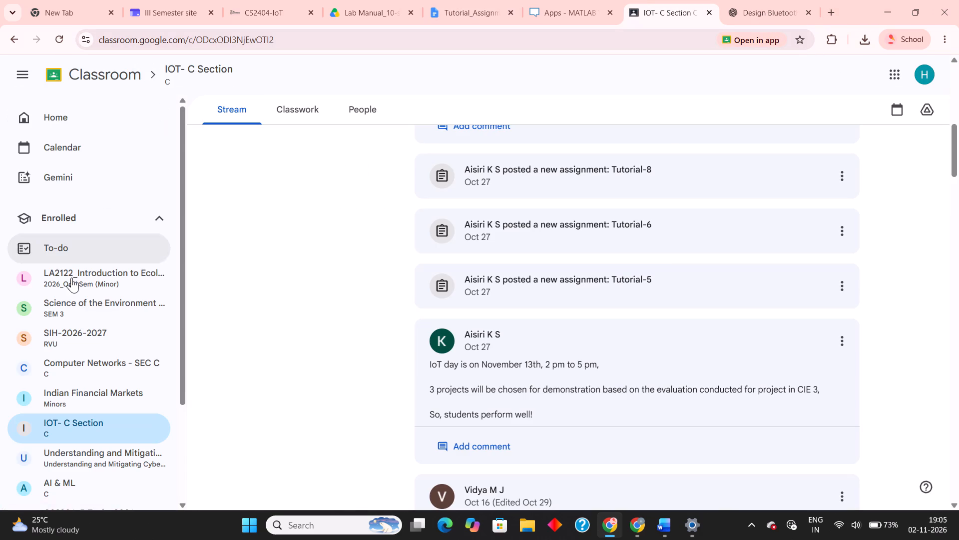
{"action": "scroll", "coordinate": [85, 340], "scroll_direction": "down", "scroll_amount": 2}
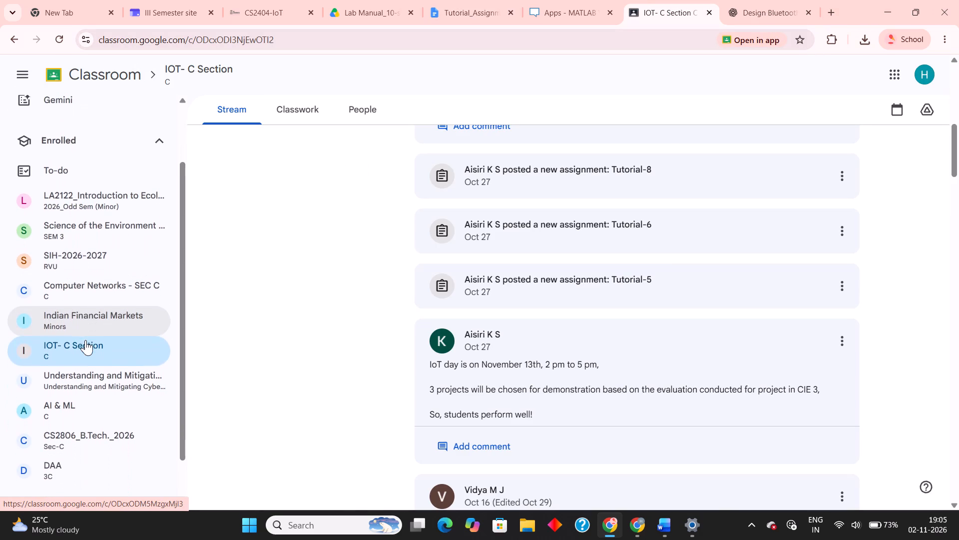
{"action": "left_click", "coordinate": [136, 290]}
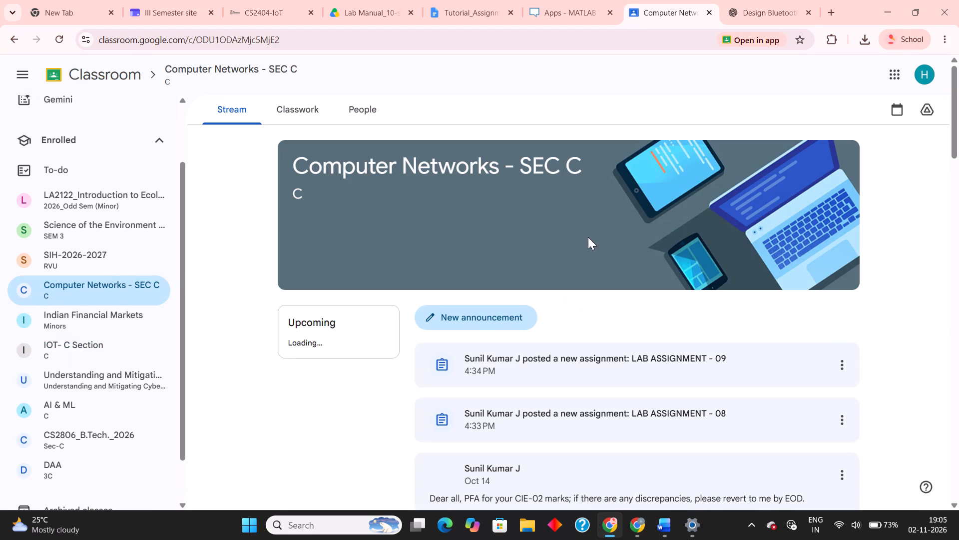
{"action": "scroll", "coordinate": [600, 363], "scroll_direction": "down", "scroll_amount": 1}
{"action": "left_click", "coordinate": [606, 387]}
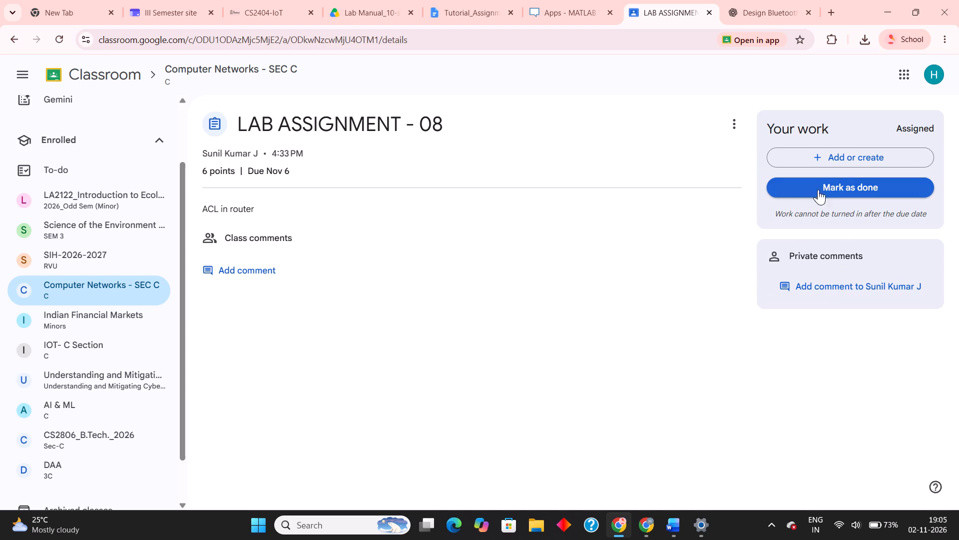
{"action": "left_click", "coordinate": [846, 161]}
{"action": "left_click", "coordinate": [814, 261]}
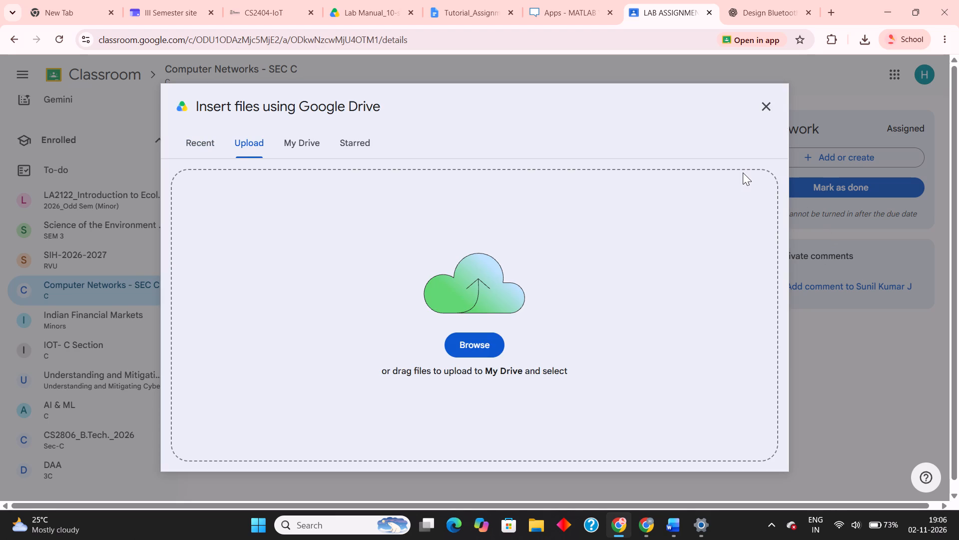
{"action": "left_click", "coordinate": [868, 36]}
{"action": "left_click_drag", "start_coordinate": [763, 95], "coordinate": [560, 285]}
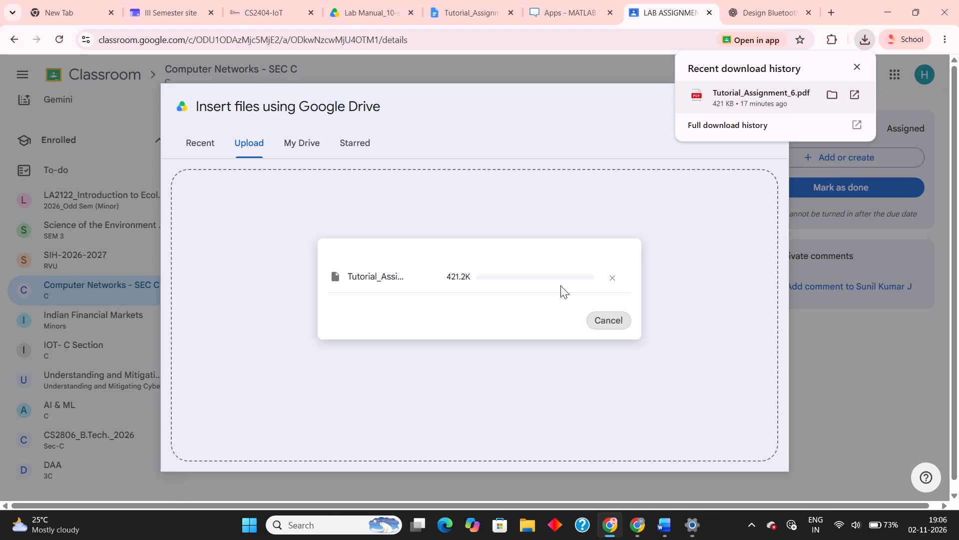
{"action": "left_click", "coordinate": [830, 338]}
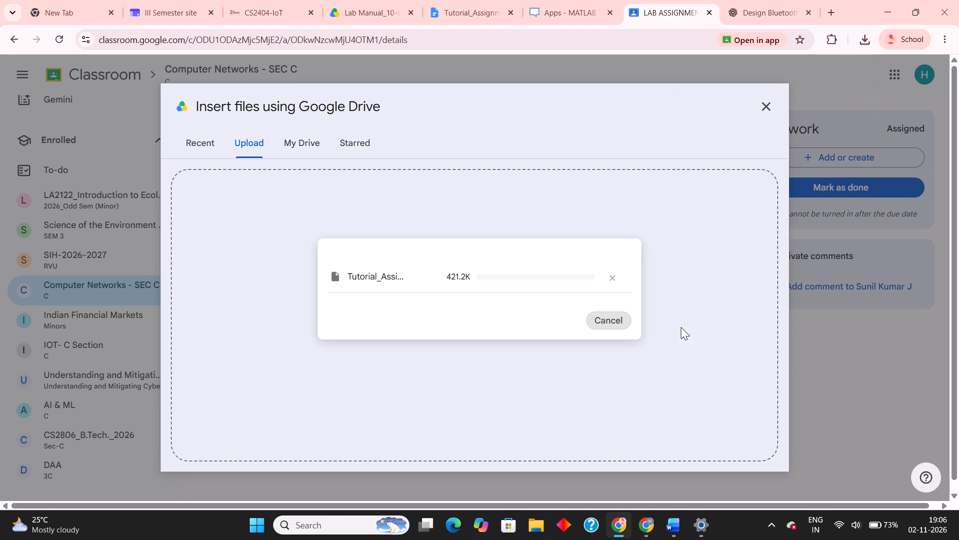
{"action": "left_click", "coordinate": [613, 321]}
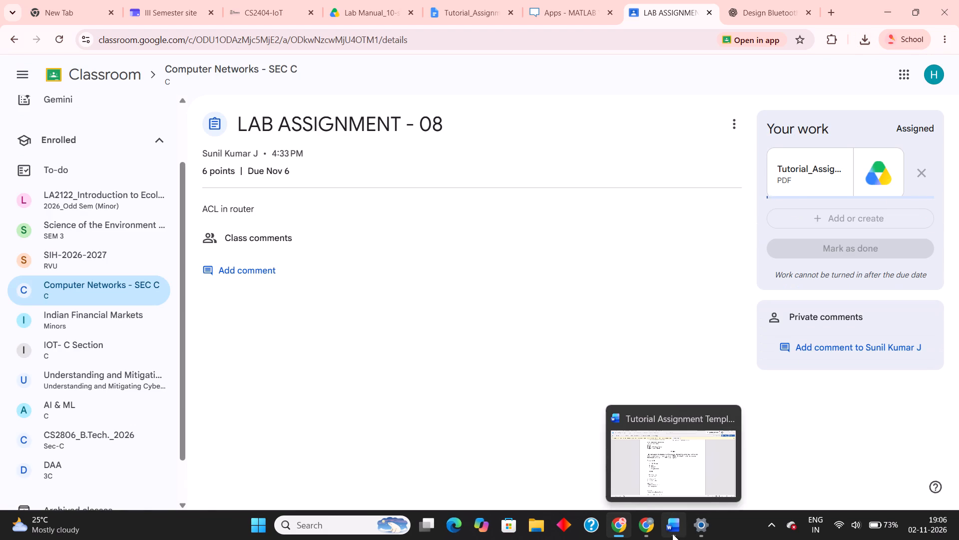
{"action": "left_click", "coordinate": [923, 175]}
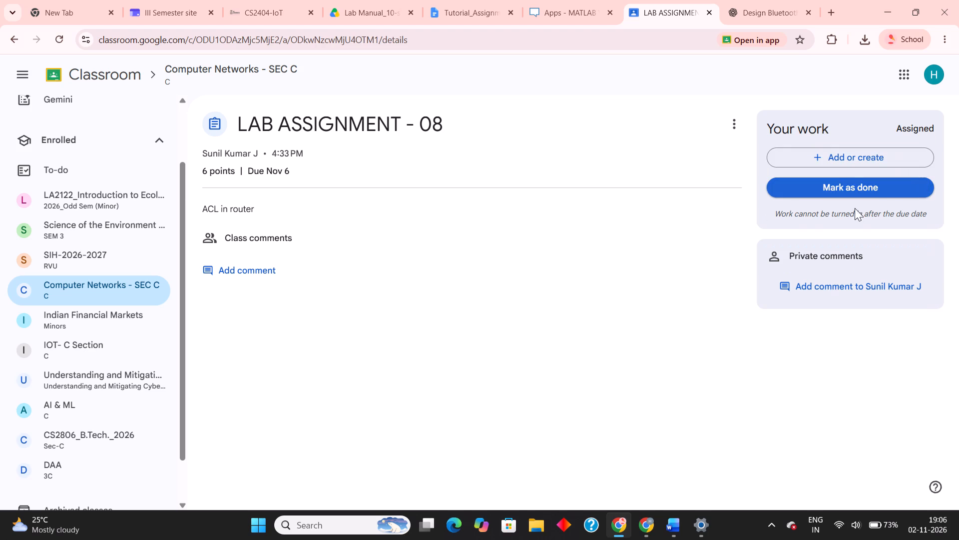
Upload the downloaded CN_LAB 8 PDF from the other browser window as the attachment for LAB ASSIGNMENT - 08.
{"action": "left_click", "coordinate": [651, 531]}
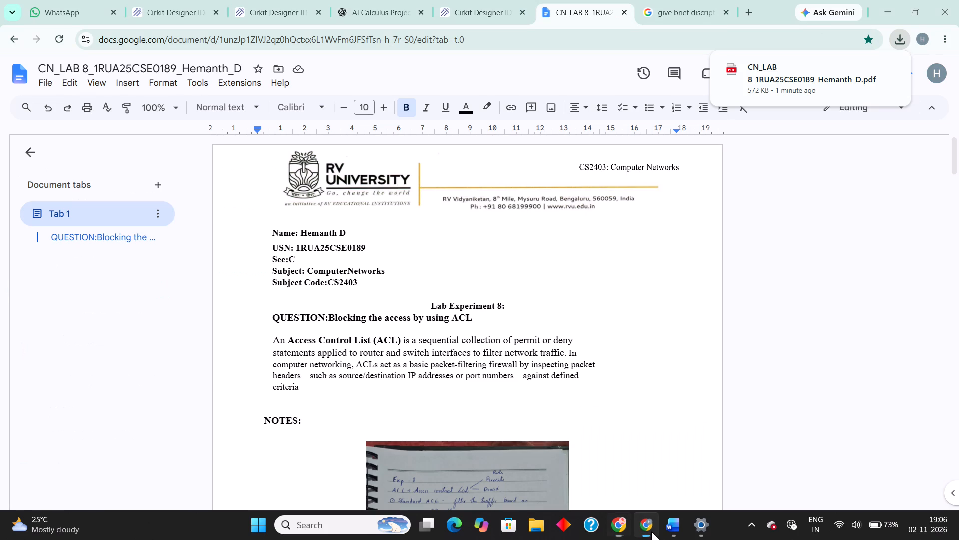
{"action": "left_click", "coordinate": [609, 539]}
{"action": "left_click", "coordinate": [800, 145]}
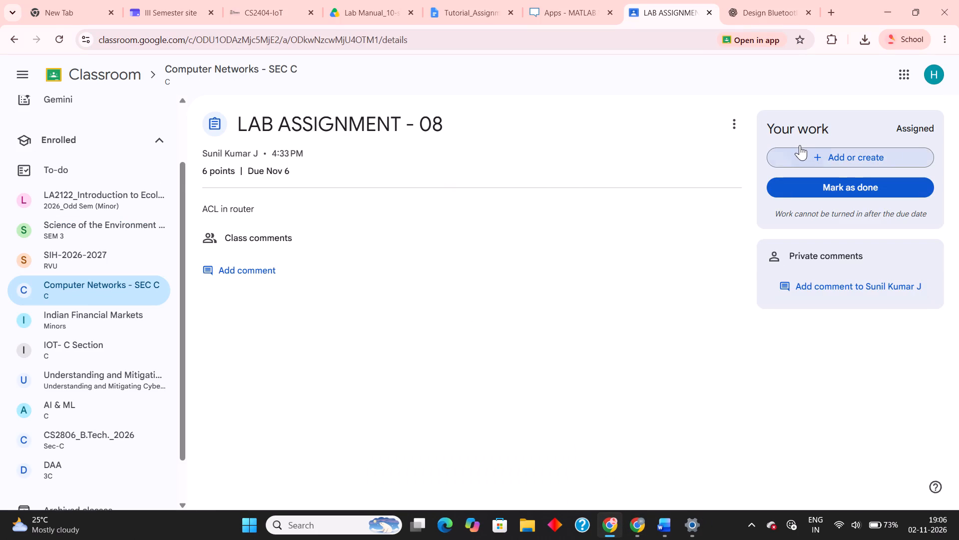
{"action": "left_click", "coordinate": [832, 243]}
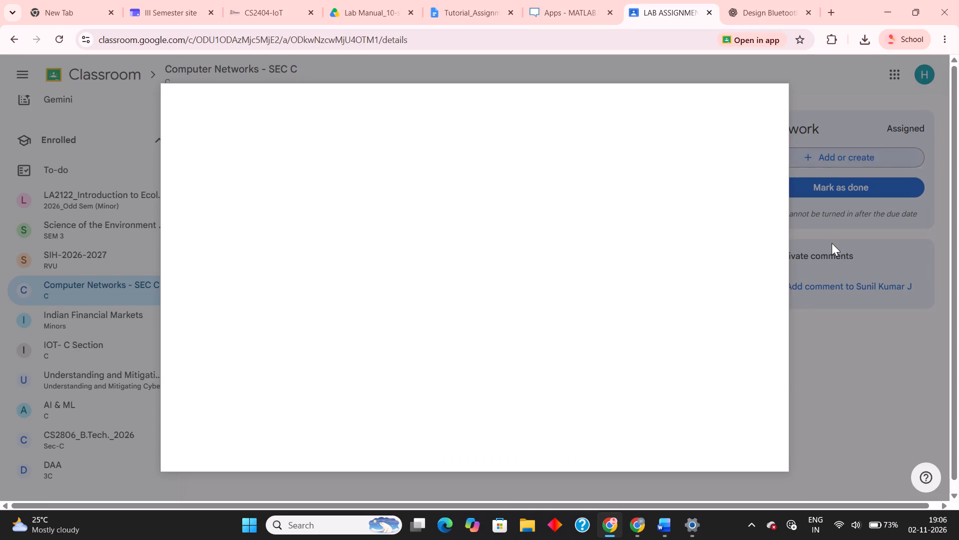
{"action": "key", "text": "alt+Tab"}
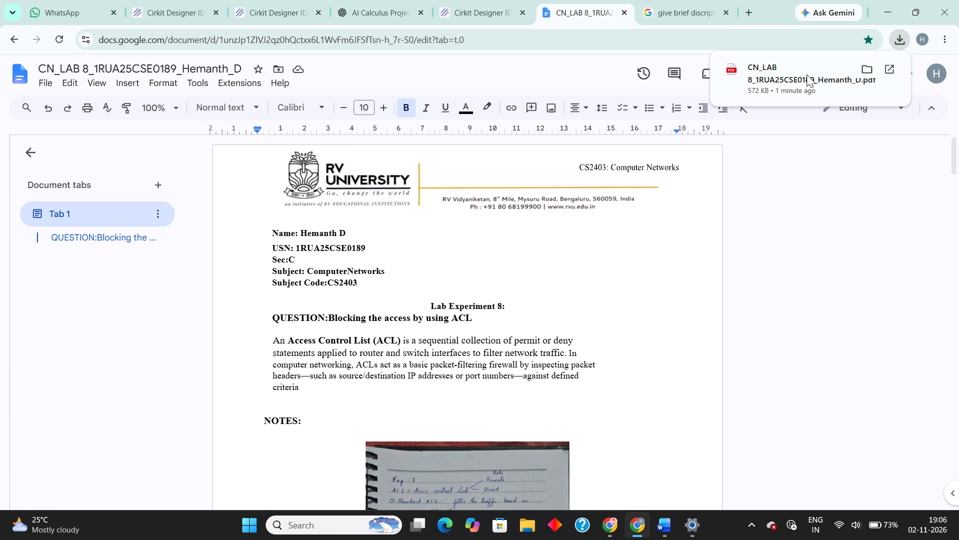
{"action": "left_click_drag", "start_coordinate": [806, 75], "coordinate": [645, 517]}
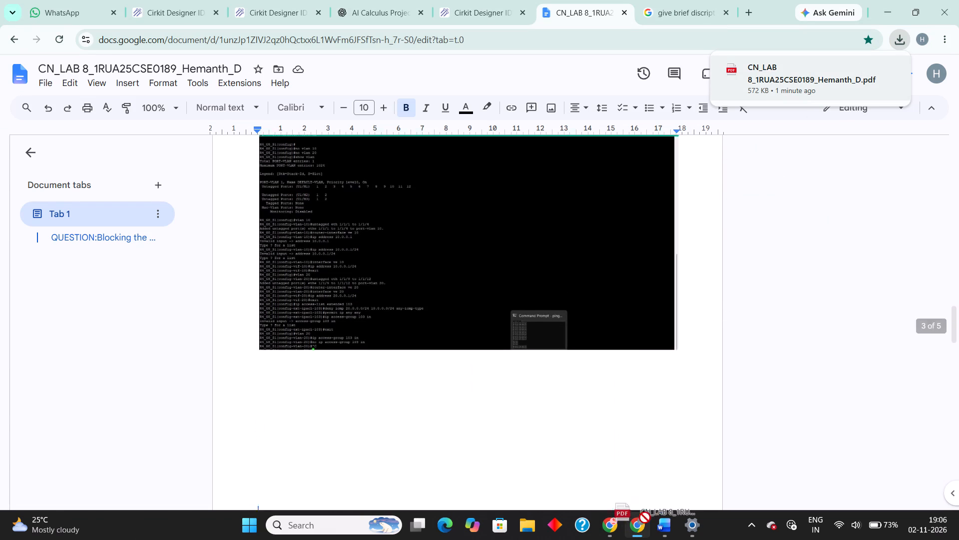
{"action": "left_click_drag", "start_coordinate": [645, 517], "coordinate": [586, 354]}
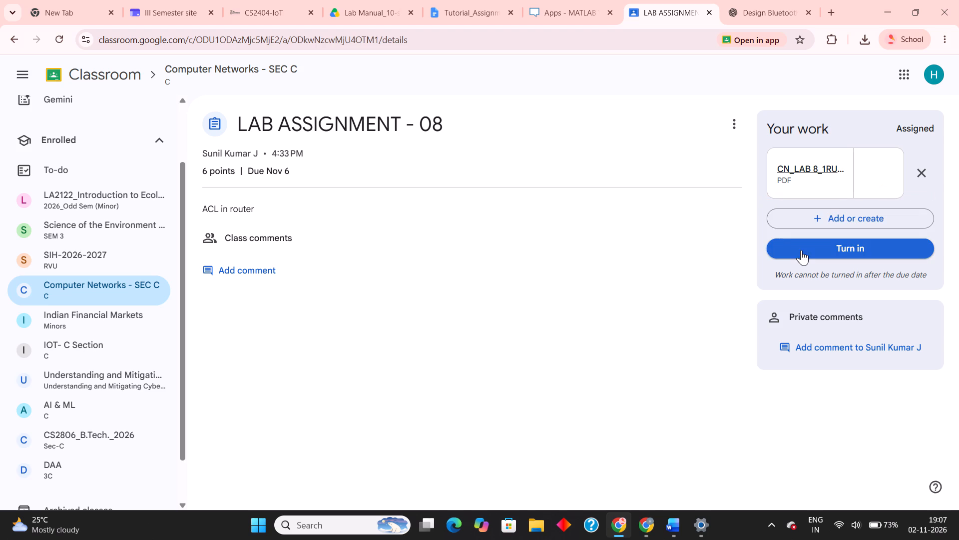
Turn in LAB ASSIGNMENT - 08 with the attached Lab 8 PDF.
{"action": "left_click", "coordinate": [801, 250]}
{"action": "left_click", "coordinate": [592, 334]}
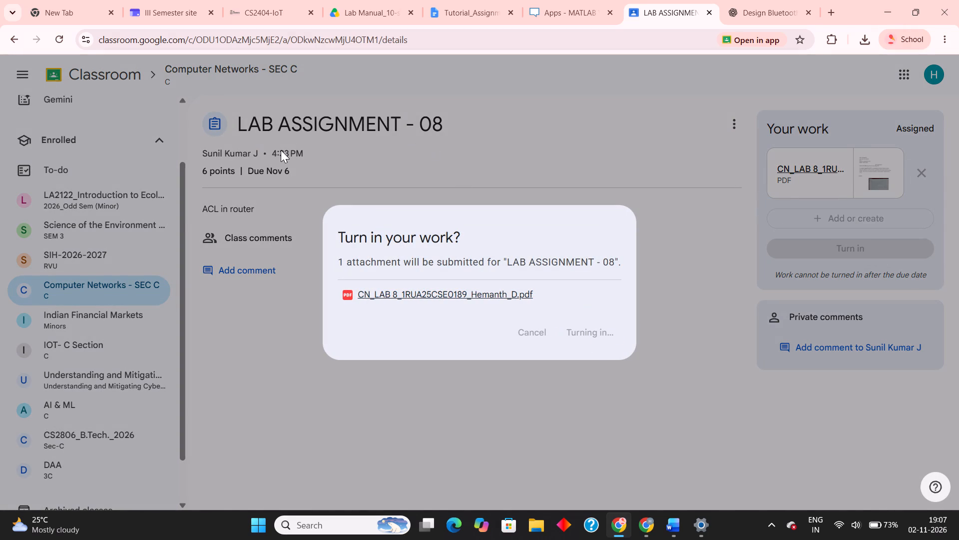
Return to the Computer Networks - SEC C stream and open LAB ASSIGNMENT - 09 to read its details.
{"action": "left_click", "coordinate": [234, 71]}
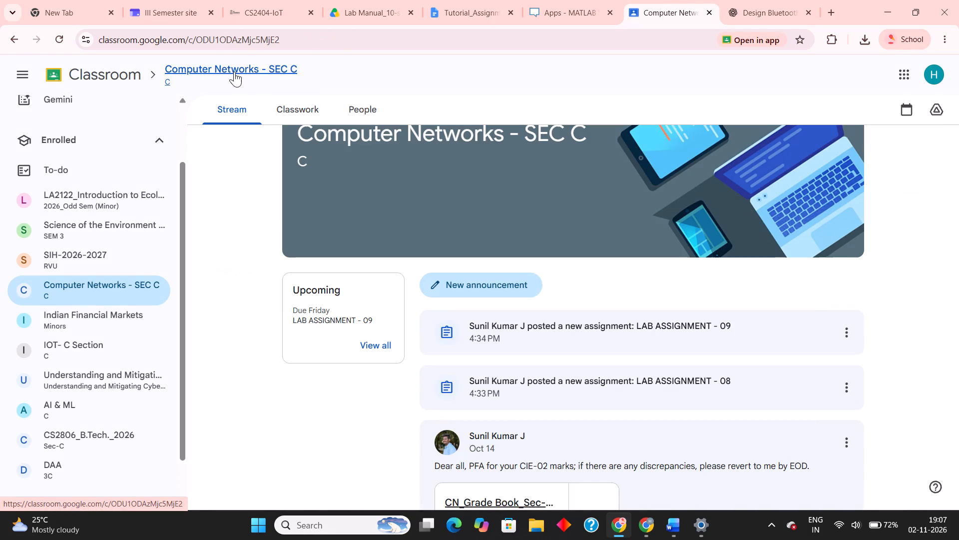
{"action": "left_click", "coordinate": [549, 349]}
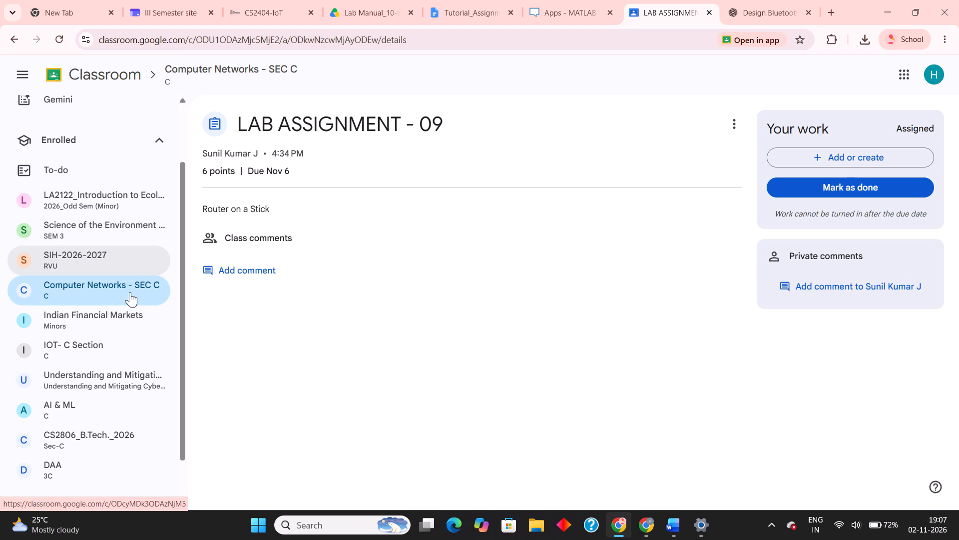
Open the Tutorial-5 assignment in the IOT- C Section class to check its details.
{"action": "left_click", "coordinate": [114, 348]}
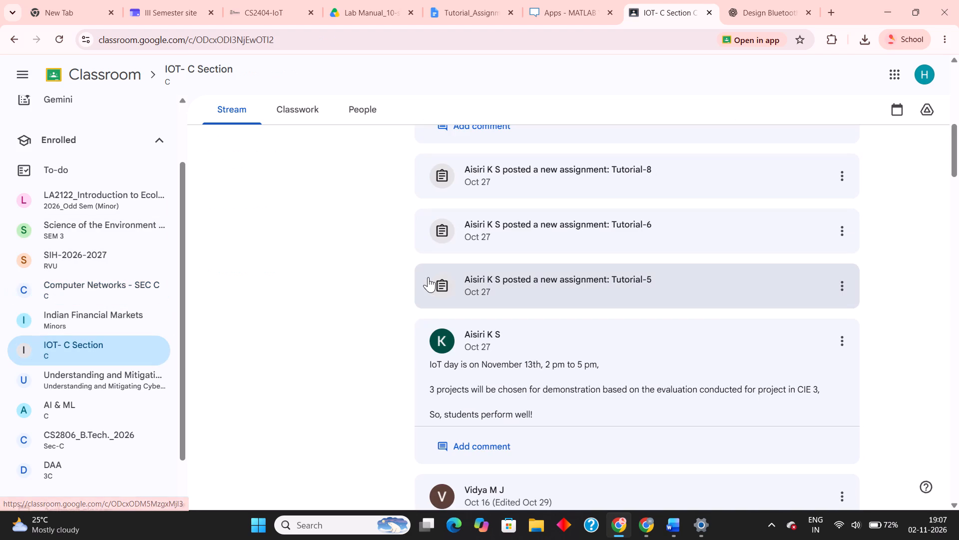
{"action": "left_click", "coordinate": [555, 301]}
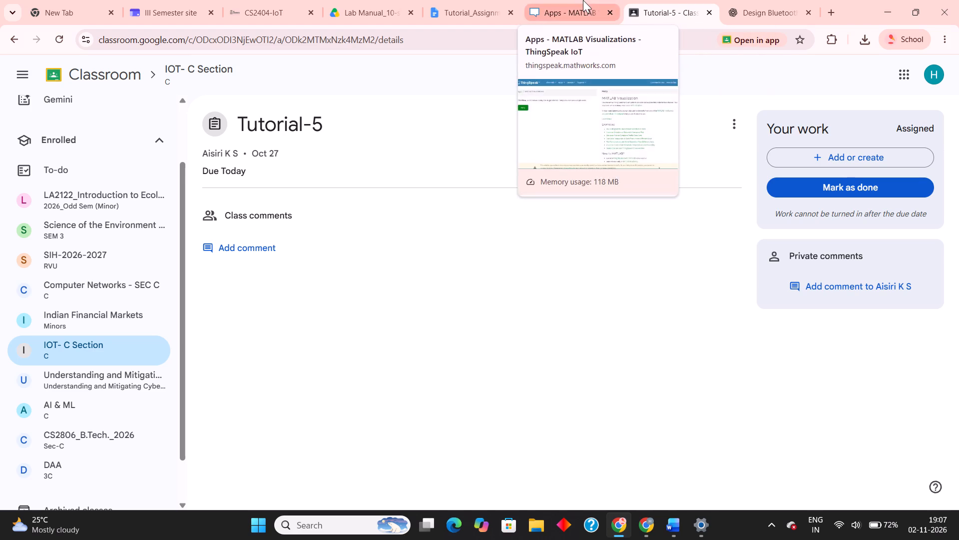
Switch to the Cirkit Designer project with the Bluetooth fan and light circuit and collapse the Cirkit AI chat.
{"action": "key", "text": "alt+Tab"}
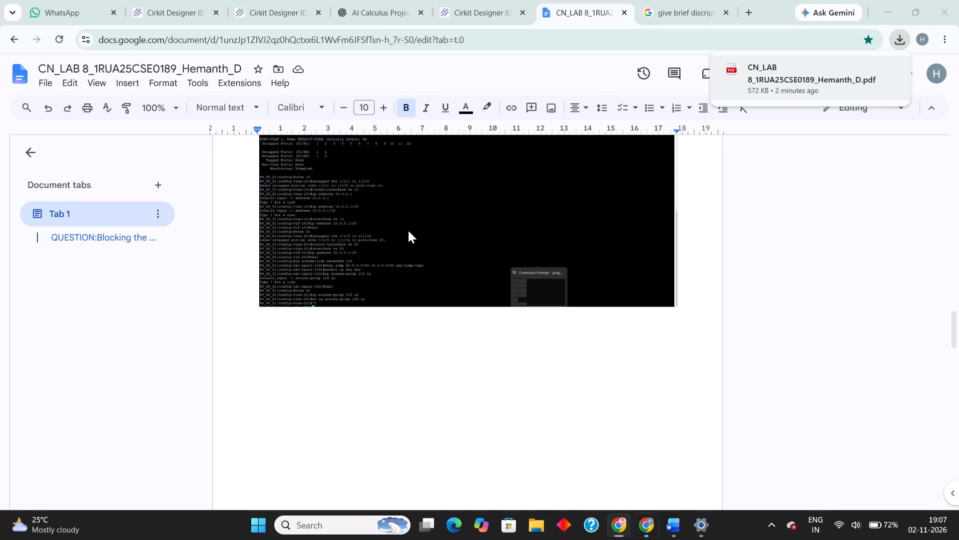
{"action": "left_click", "coordinate": [264, 0]}
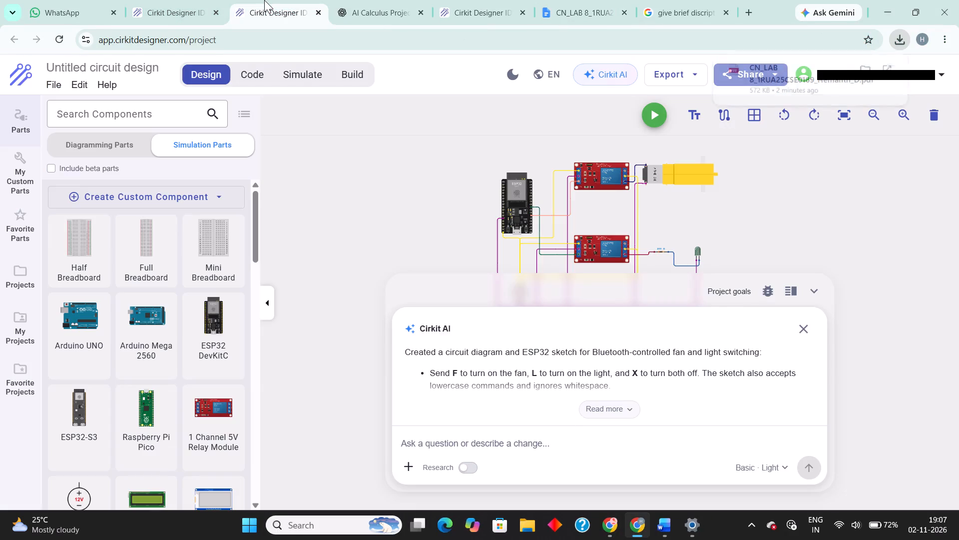
{"action": "scroll", "coordinate": [522, 198], "scroll_direction": "down", "scroll_amount": 1}
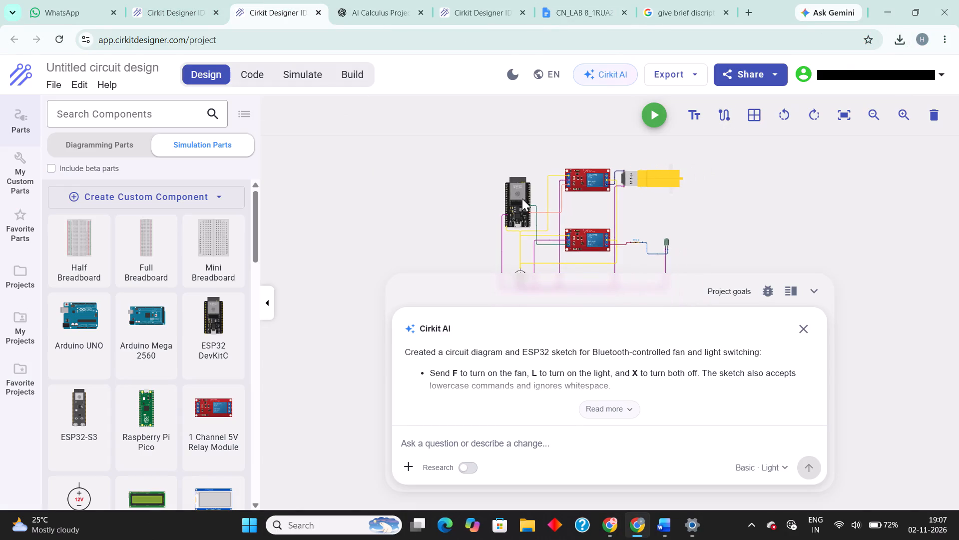
{"action": "scroll", "coordinate": [522, 198], "scroll_direction": "down", "scroll_amount": 3}
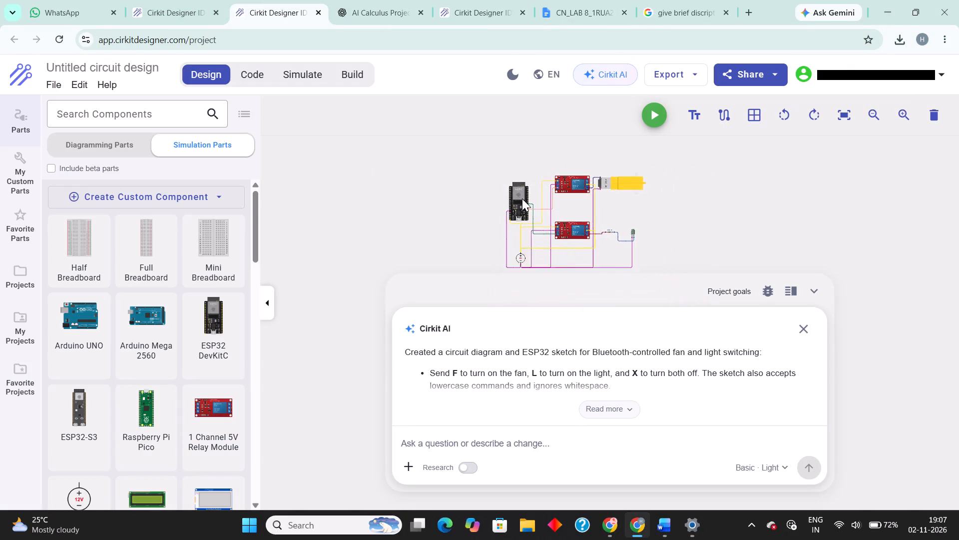
{"action": "scroll", "coordinate": [522, 198], "scroll_direction": "down", "scroll_amount": 1}
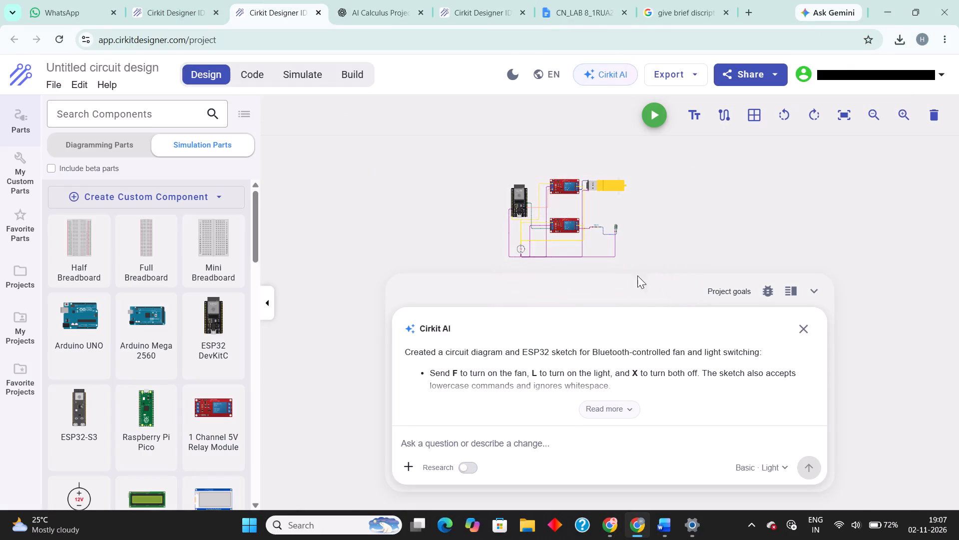
{"action": "left_click", "coordinate": [817, 291]}
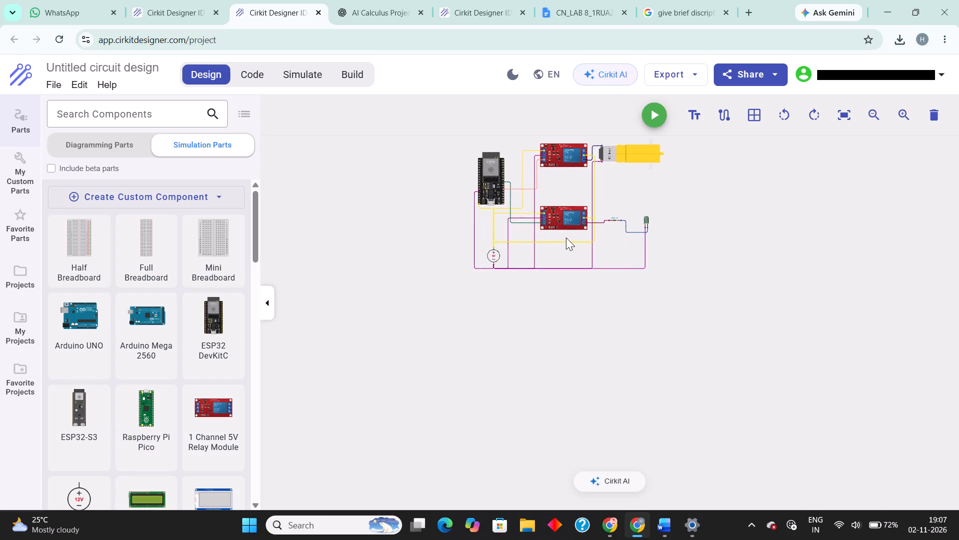
Examine the circuit wiring between the ESP32, the two relay modules, the 5V supply, the DC motor and the LED.
{"action": "scroll", "coordinate": [566, 237], "scroll_direction": "left", "scroll_amount": 3}
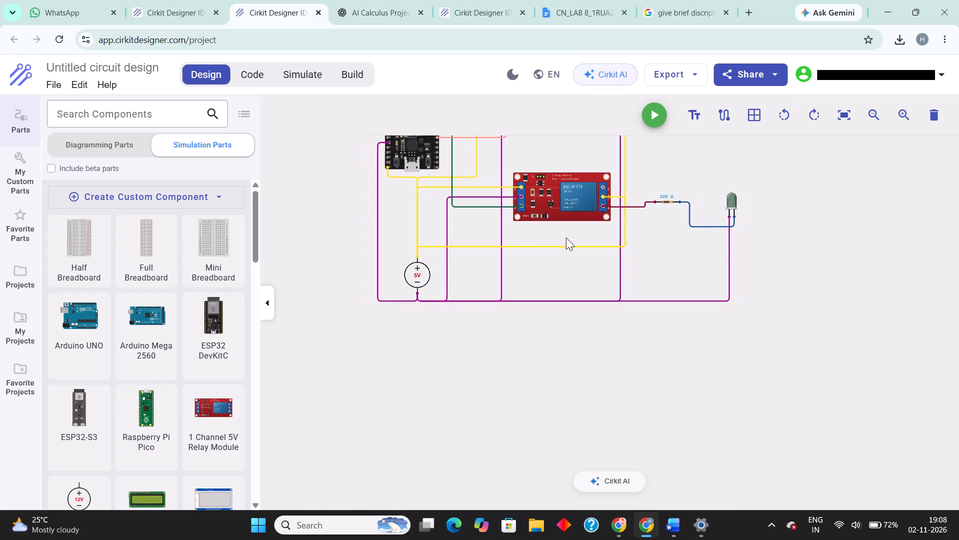
{"action": "scroll", "coordinate": [579, 278], "scroll_direction": "down", "scroll_amount": 1}
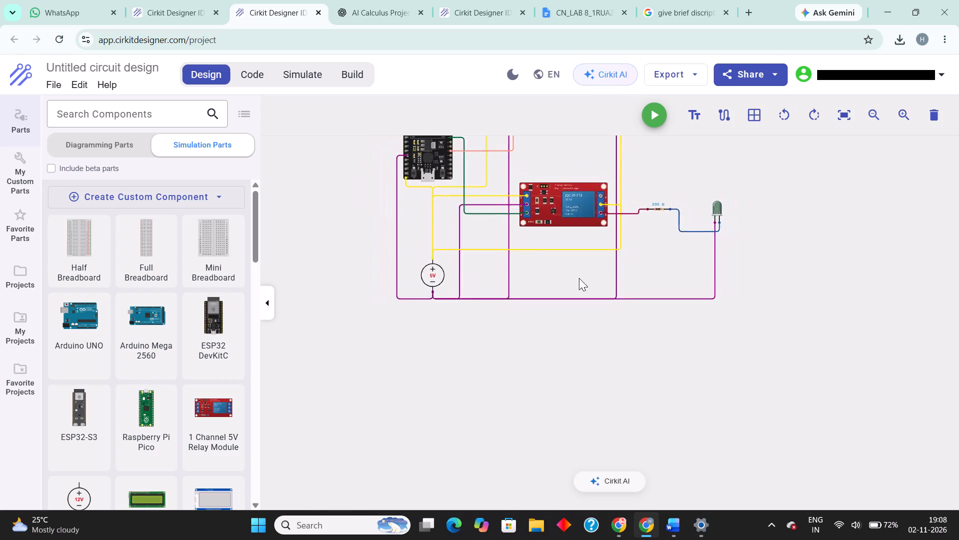
{"action": "scroll", "coordinate": [579, 278], "scroll_direction": "down", "scroll_amount": 2}
{"action": "scroll", "coordinate": [639, 164], "scroll_direction": "down", "scroll_amount": 4}
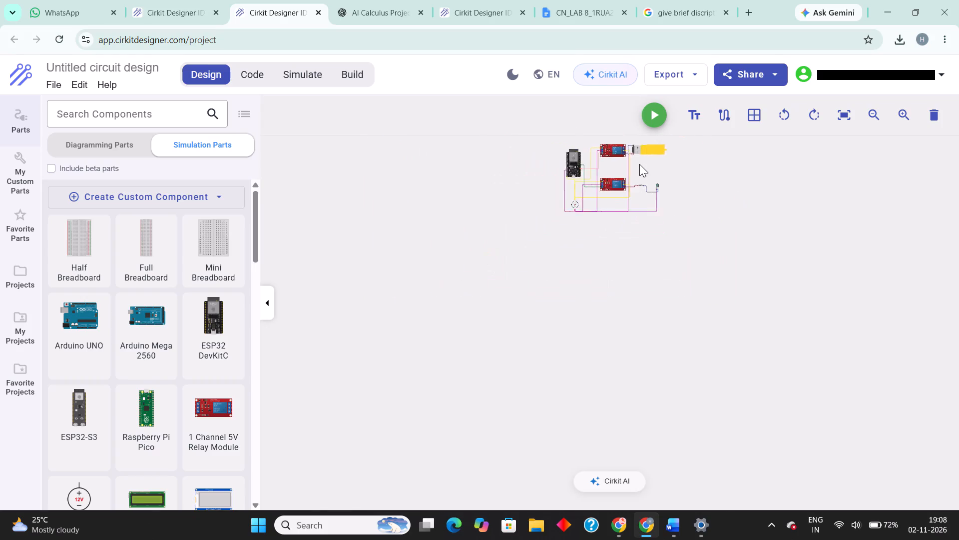
{"action": "scroll", "coordinate": [639, 164], "scroll_direction": "up", "scroll_amount": 3}
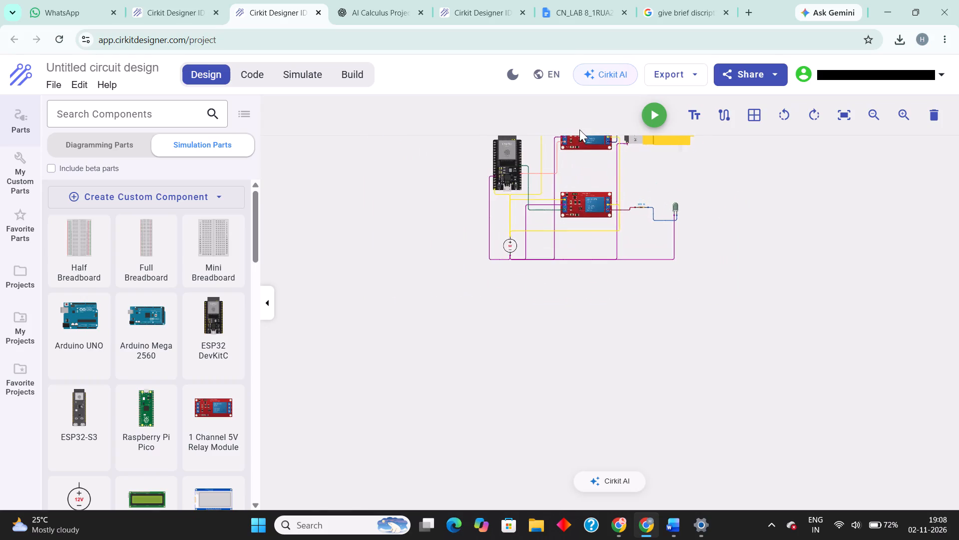
{"action": "scroll", "coordinate": [581, 144], "scroll_direction": "up", "scroll_amount": 3}
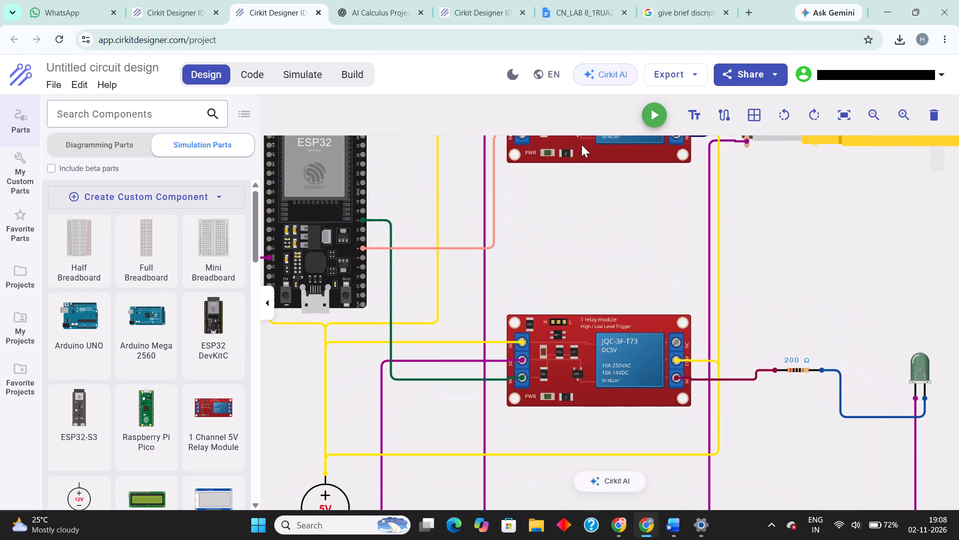
{"action": "scroll", "coordinate": [581, 144], "scroll_direction": "up", "scroll_amount": 1}
{"action": "scroll", "coordinate": [578, 238], "scroll_direction": "down", "scroll_amount": 1}
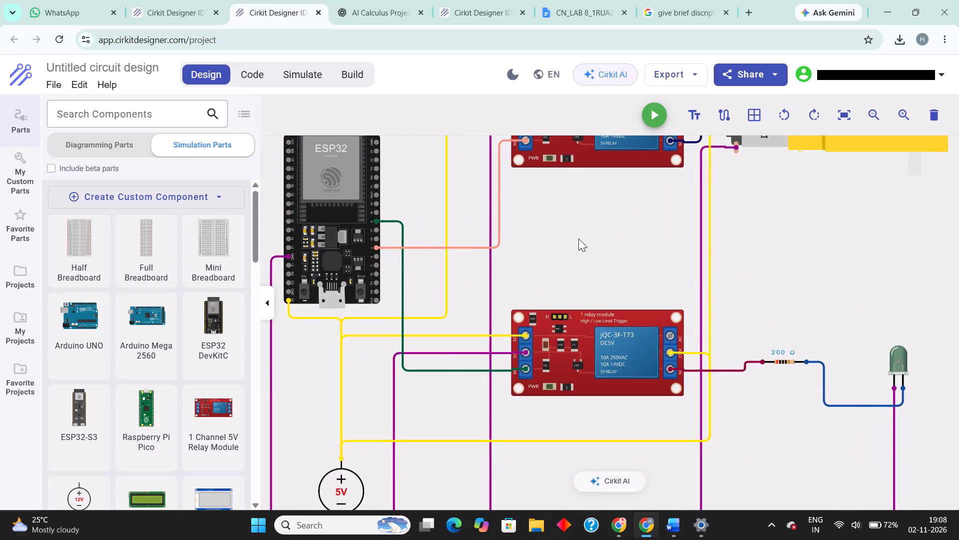
{"action": "scroll", "coordinate": [578, 238], "scroll_direction": "down", "scroll_amount": 1}
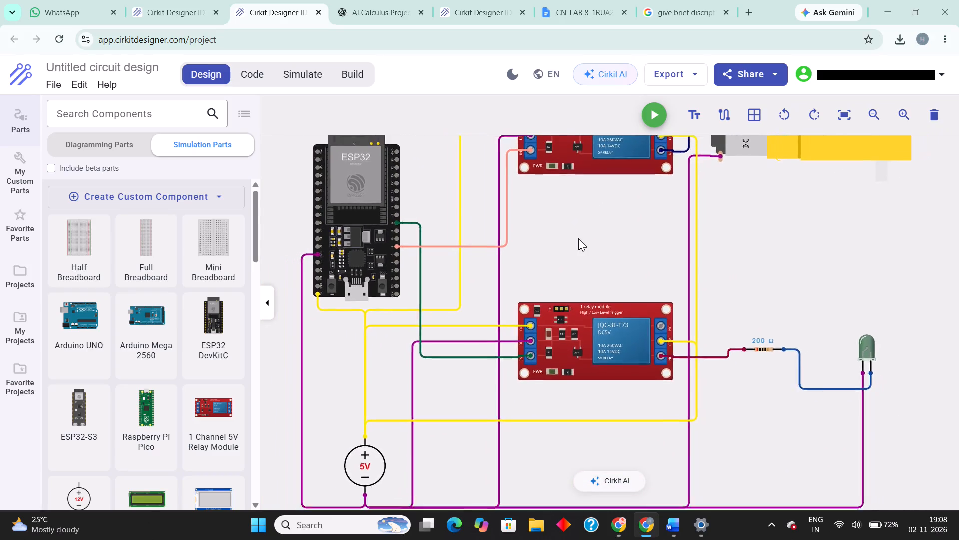
{"action": "scroll", "coordinate": [578, 238], "scroll_direction": "down", "scroll_amount": 1}
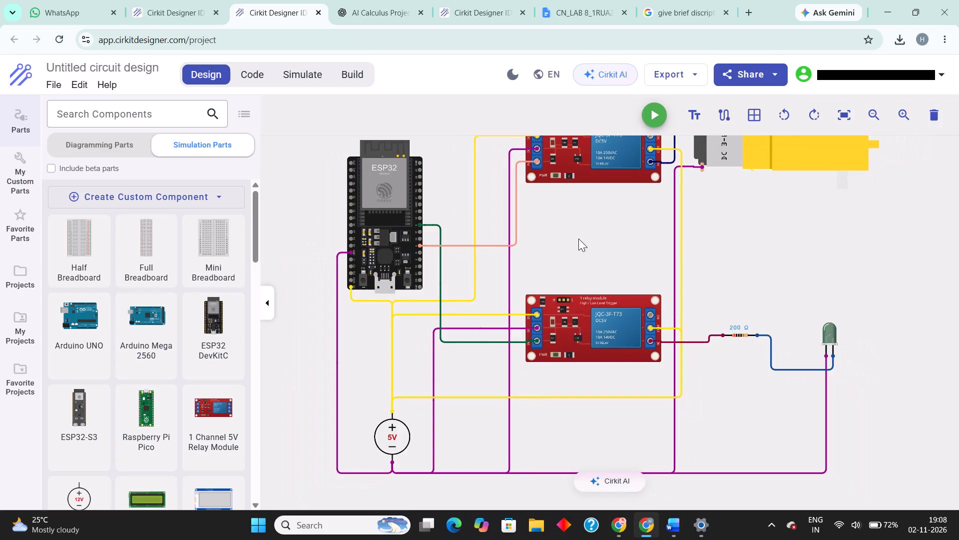
Open the circuit's code and review the start of sketch.ino for the ESP32 DevKitC.
{"action": "left_click", "coordinate": [256, 79]}
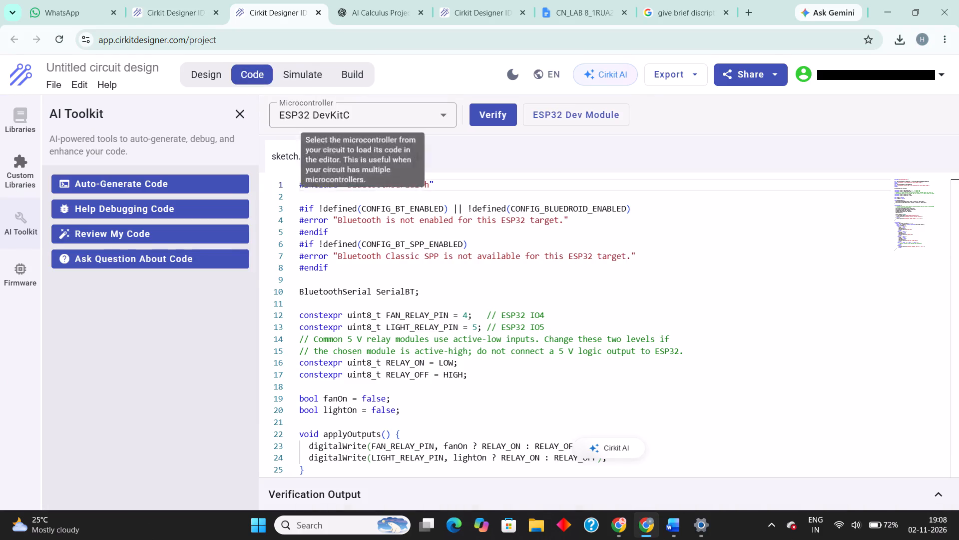
{"action": "scroll", "coordinate": [448, 356], "scroll_direction": "down", "scroll_amount": 2}
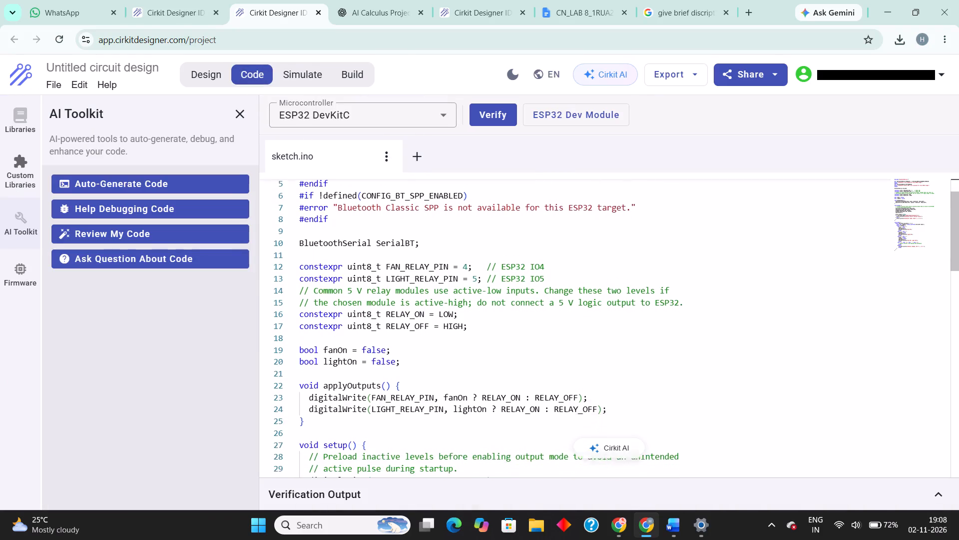
{"action": "scroll", "coordinate": [448, 356], "scroll_direction": "up", "scroll_amount": 6}
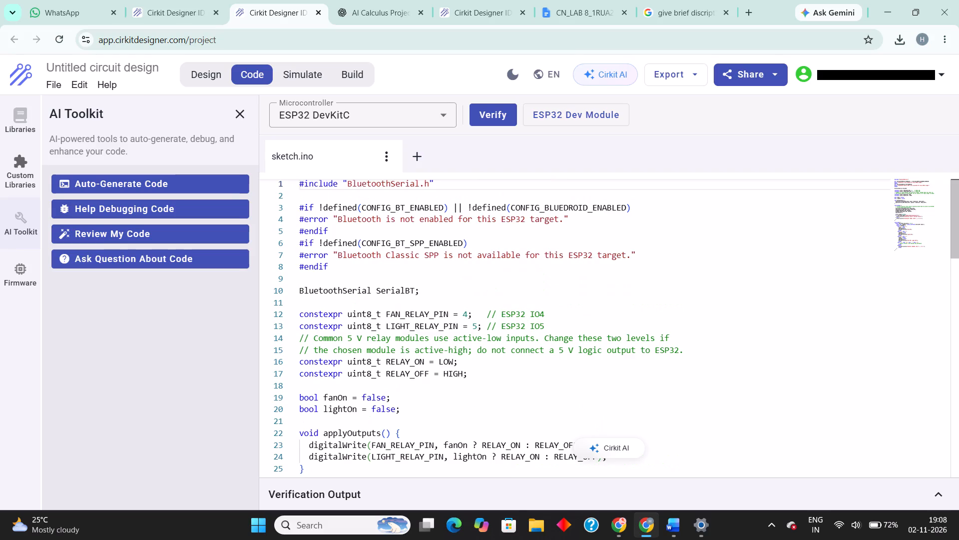
Read through the rest of sketch.ino, covering the setup, the Bluetooth command loop and the F, L and X cases.
{"action": "scroll", "coordinate": [500, 395], "scroll_direction": "down", "scroll_amount": 6}
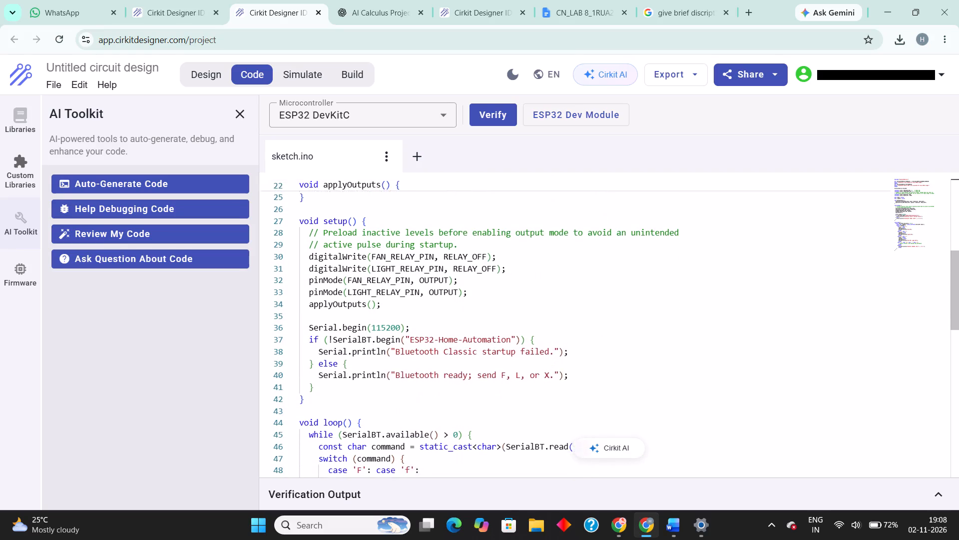
{"action": "scroll", "coordinate": [500, 395], "scroll_direction": "down", "scroll_amount": 7}
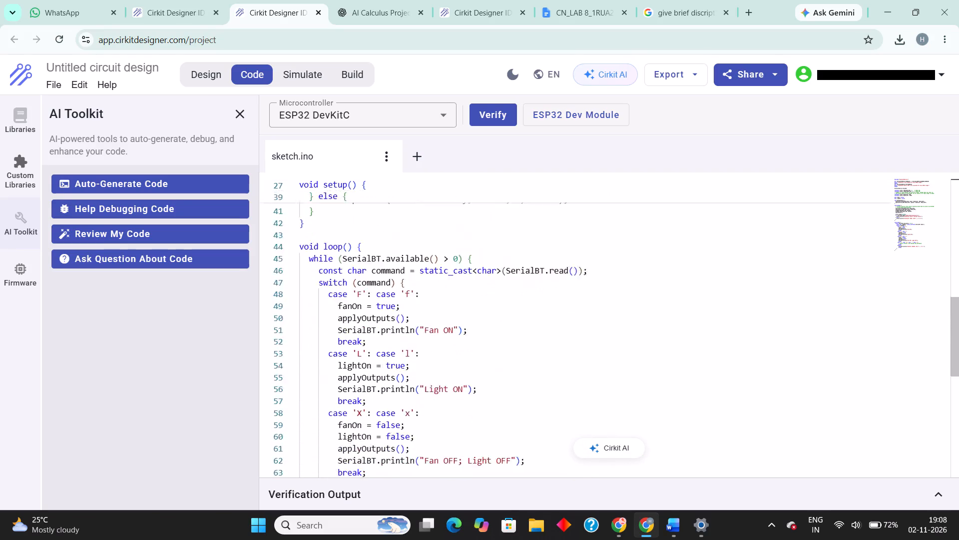
{"action": "scroll", "coordinate": [500, 395], "scroll_direction": "down", "scroll_amount": 6}
{"action": "scroll", "coordinate": [500, 395], "scroll_direction": "up", "scroll_amount": 6}
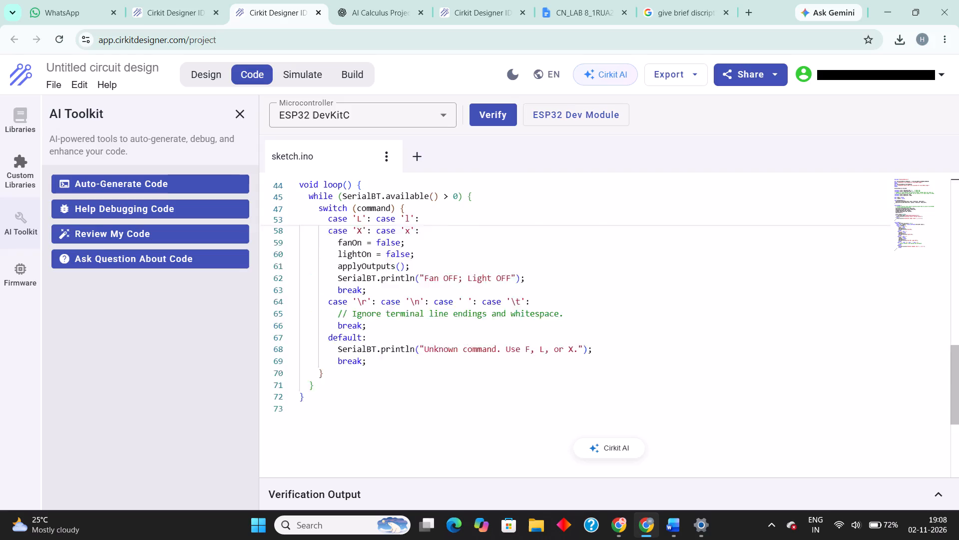
{"action": "scroll", "coordinate": [500, 395], "scroll_direction": "up", "scroll_amount": 8}
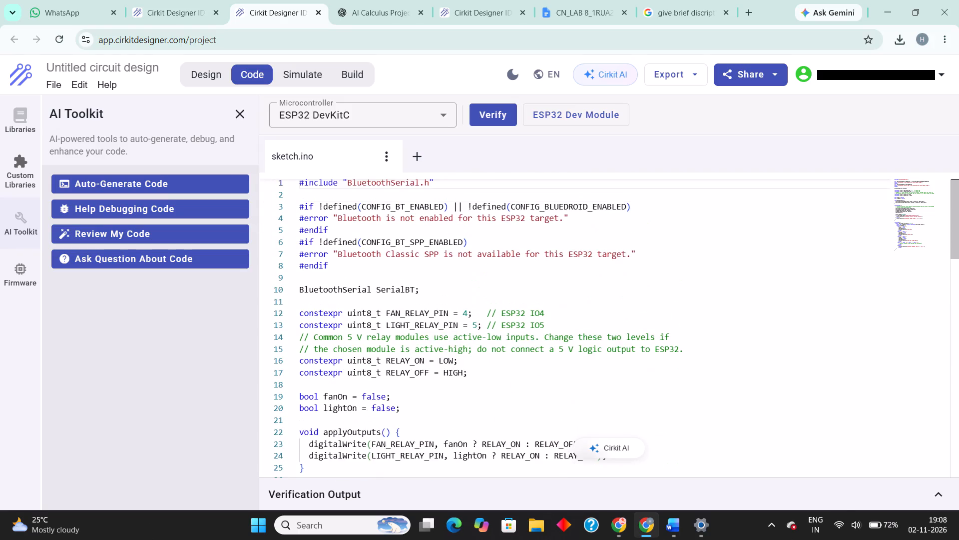
Toggle the computer's Bluetooth in the Windows quick settings.
{"action": "left_click", "coordinate": [876, 523]}
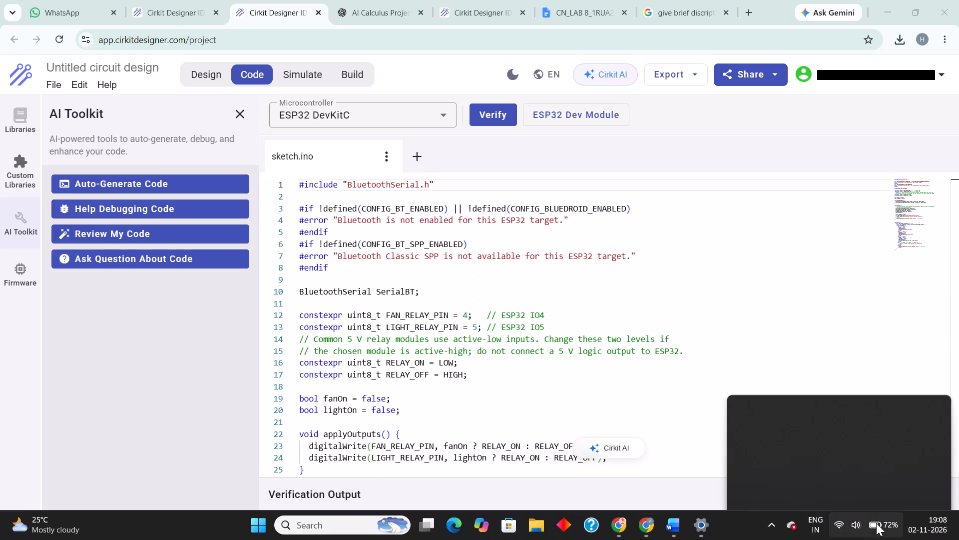
{"action": "left_click", "coordinate": [823, 294]}
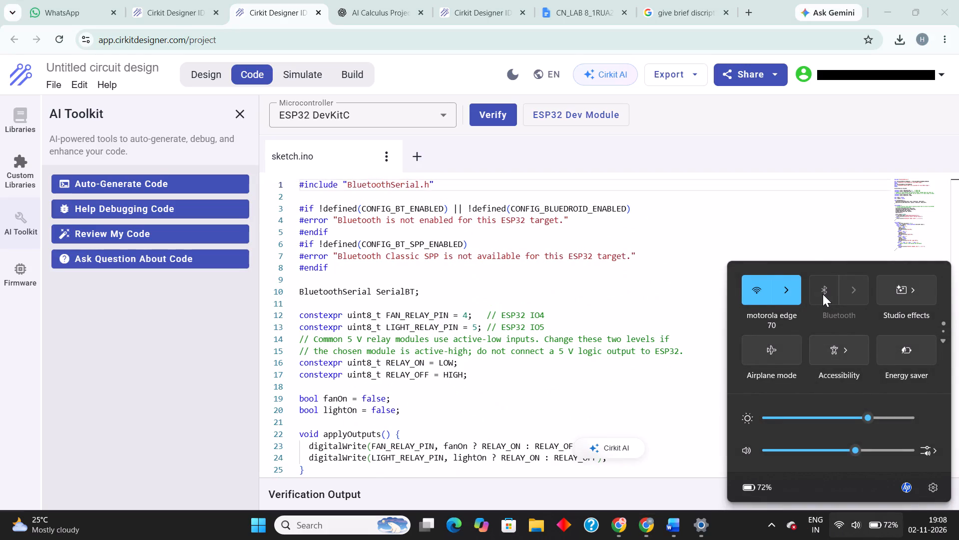